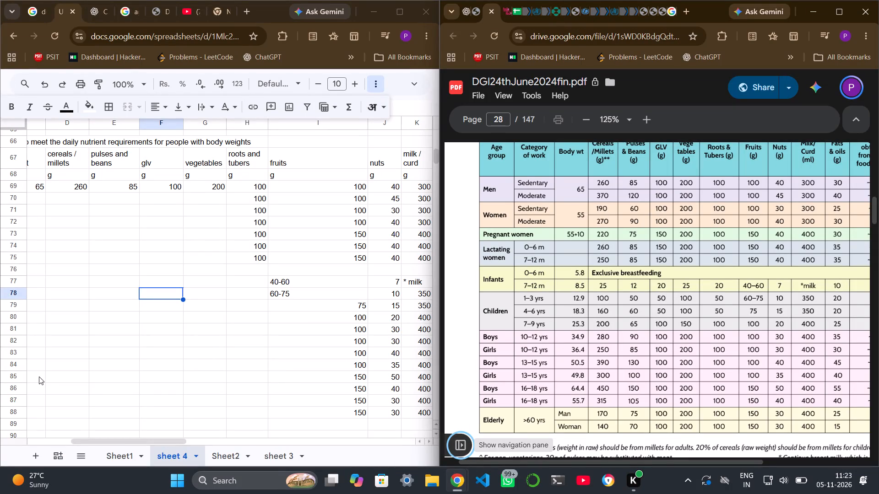
Copy the men's sedentary and moderate work categories into the women rows, B71:B72.
scroll(82, 356, right, 4)
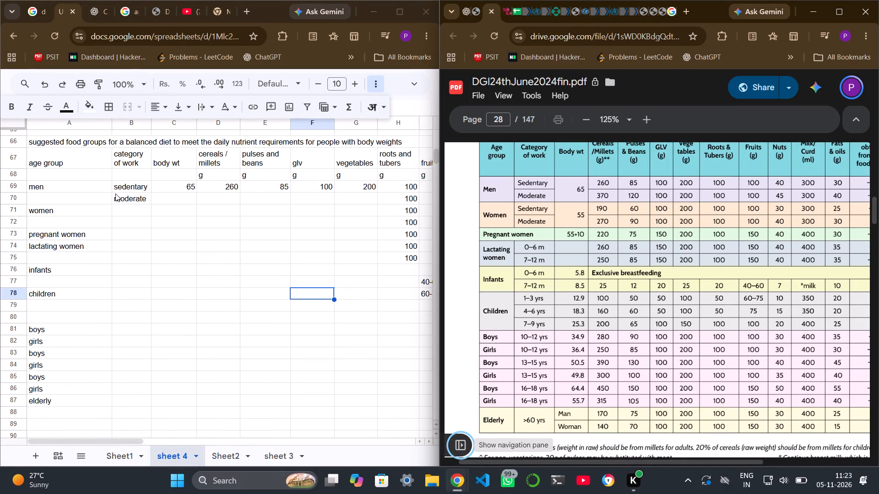
drag(114, 188, 116, 189)
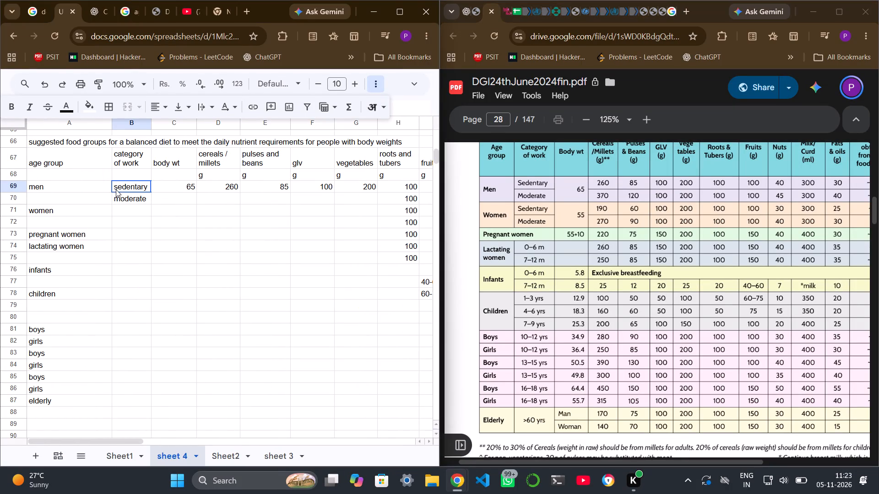
drag(116, 189, 125, 200)
ctrl+click(125, 200)
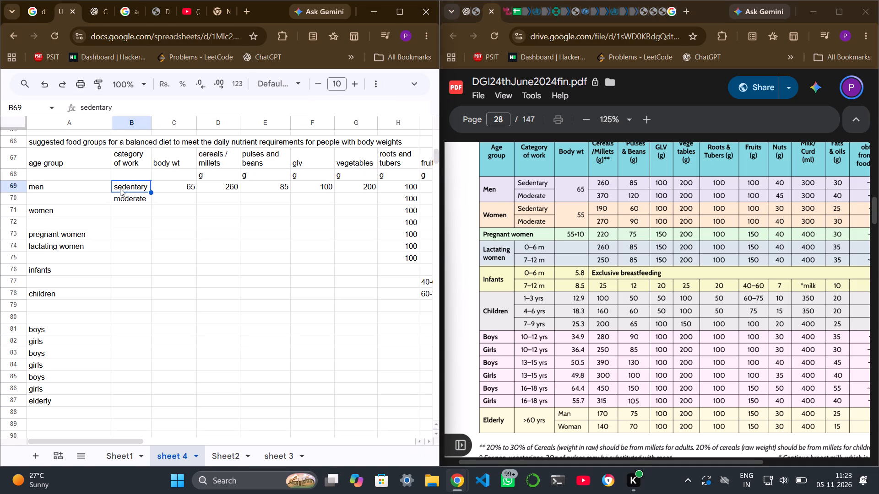
drag(120, 188, 126, 199)
key(ctrl+c)
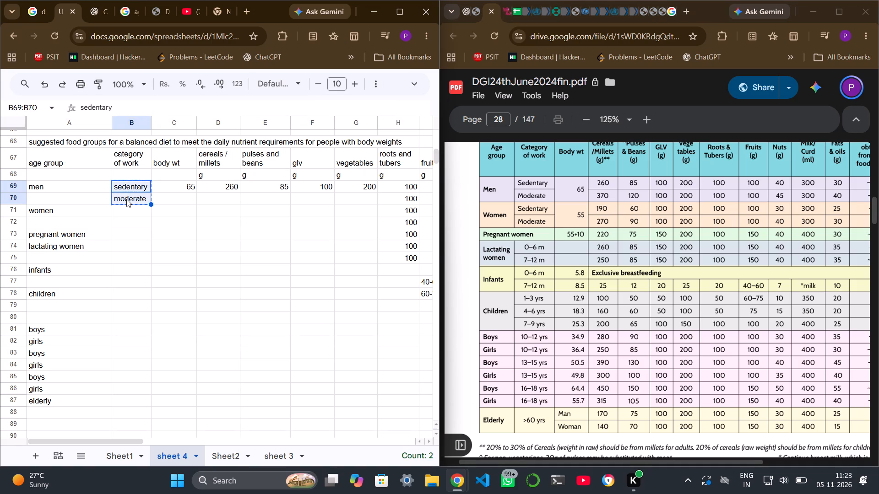
key(Down)
key(Down)
key(ctrl+v)
Enter the lactating women categories "0-6 m" in B74 and "7 - 12 m" in B75.
key(Down)
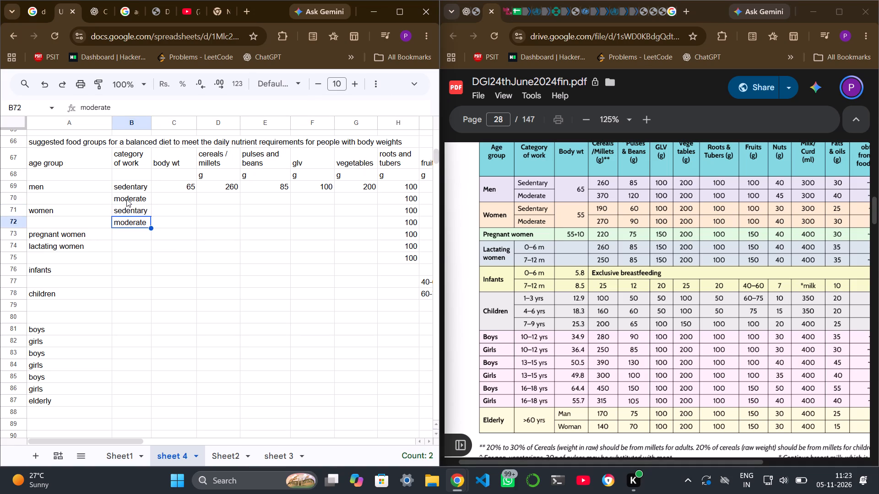
key(Down)
key(Down)
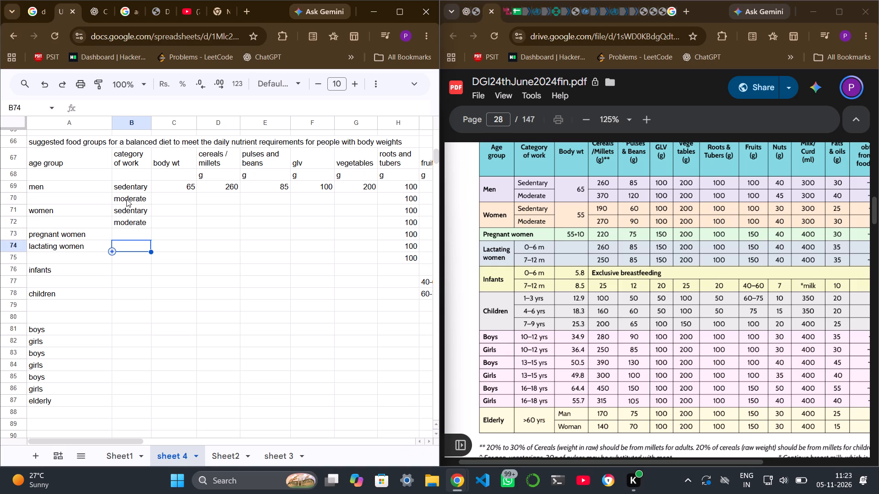
text(0-)
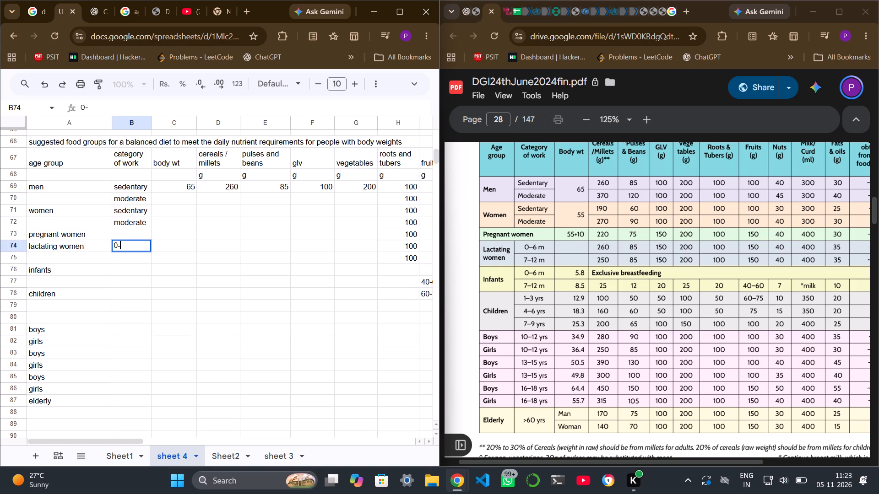
text(6)
key(space)
key(m)
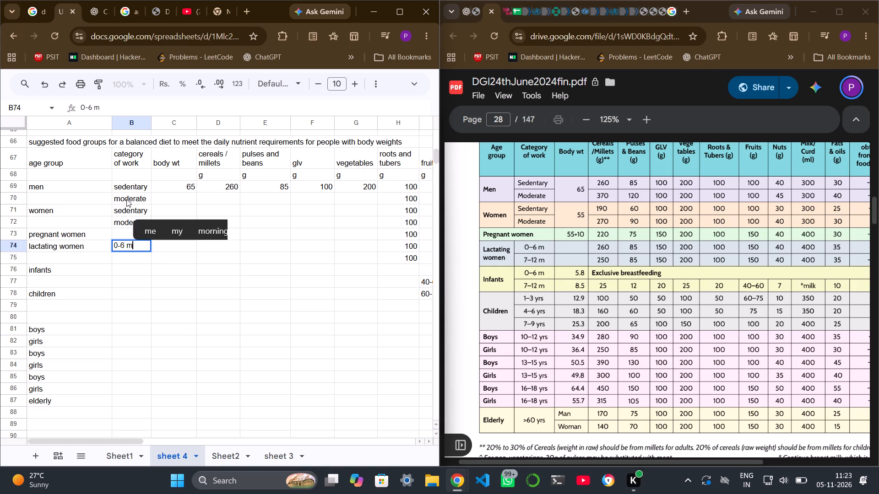
key(Return)
text(7 - 12)
key(space)
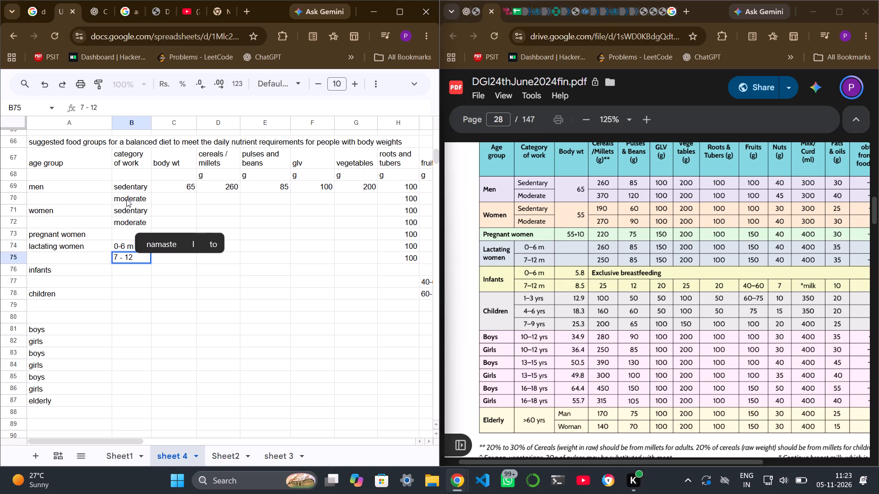
key(m)
key(Return)
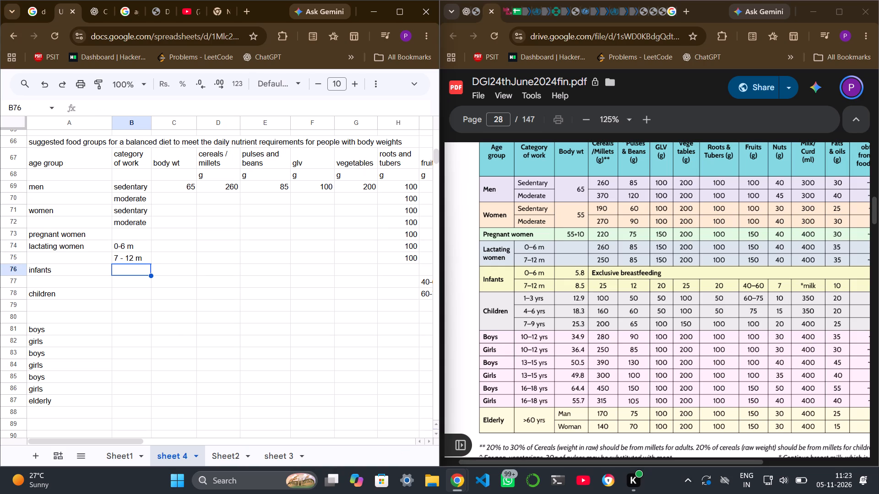
Copy the two month ranges from the lactating women rows into the infants rows, B76:B77.
drag(119, 246, 136, 256)
key(ctrl+c)
key(Down)
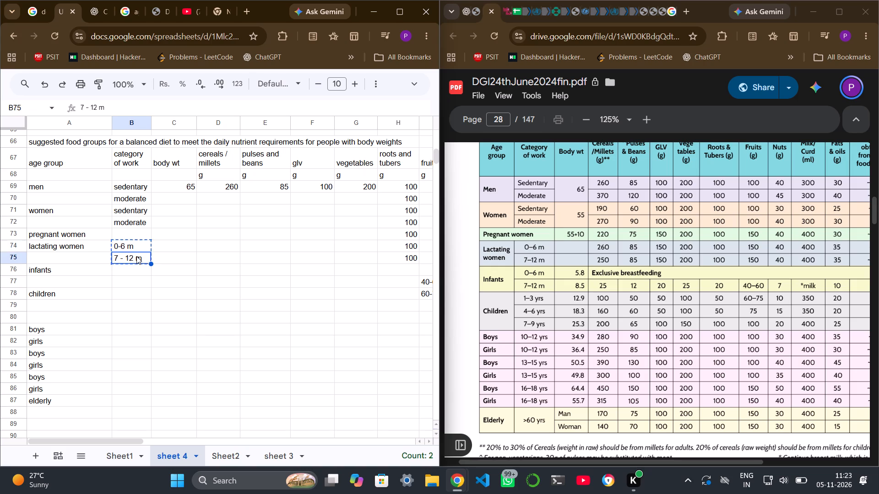
key(Down)
key(ctrl+v)
Enter the children's age ranges "1 - 3 yrs", "4 - 6 yrs" and "7 - 9 yrs" in B78:B80.
key(Down)
key(Down)
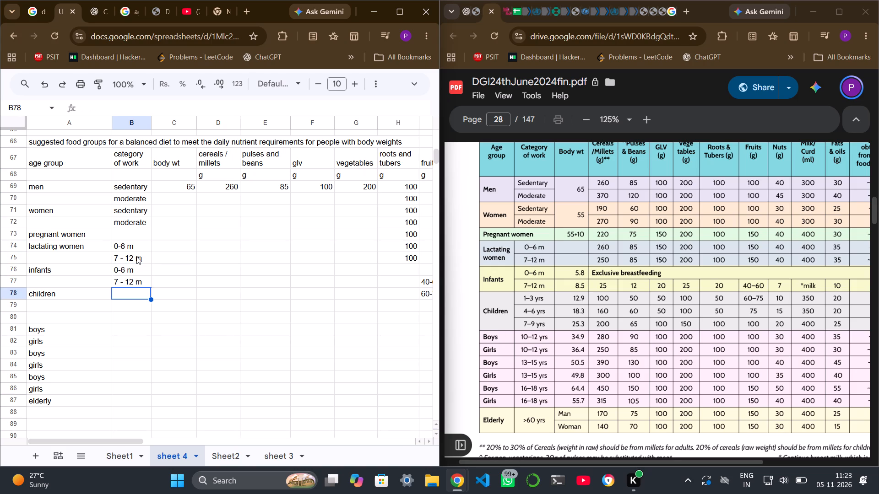
text(1 -)
key(space)
text(3)
key(space)
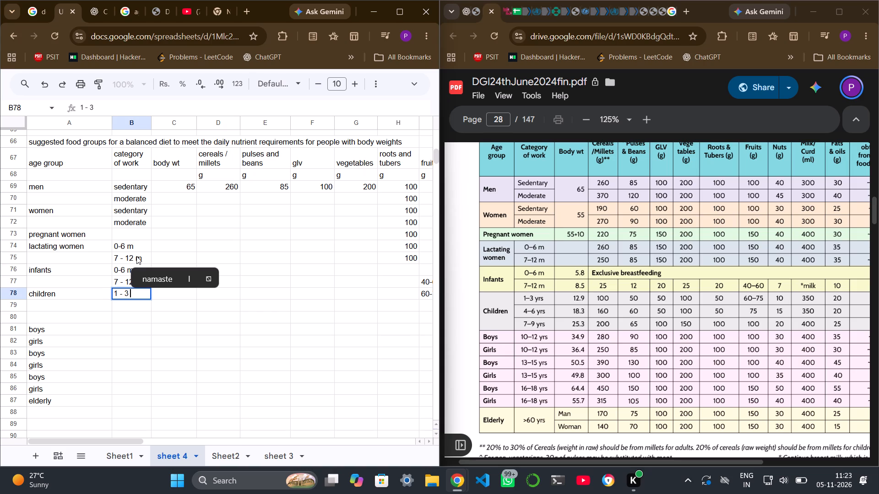
text(yrs)
key(Return)
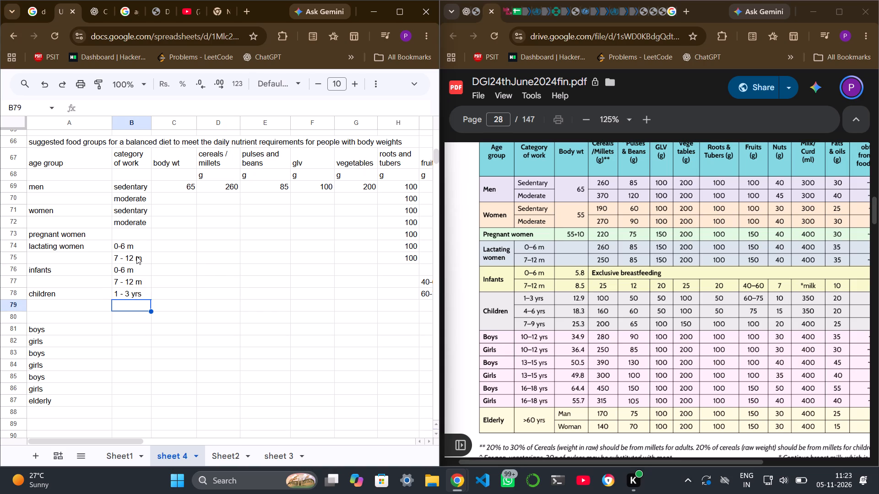
text(4 - 6)
key(space)
text(yrs)
key(Return)
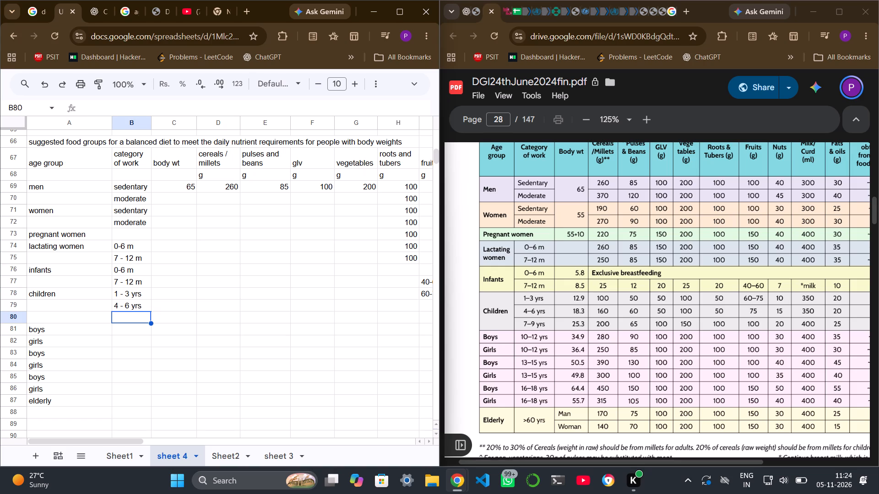
text(7 -)
key(space)
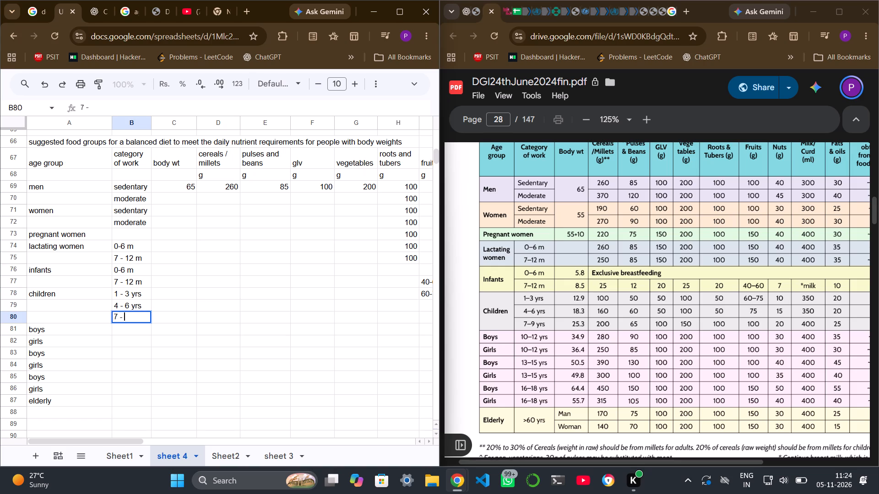
text(9)
key(space)
text(yrs)
key(Return)
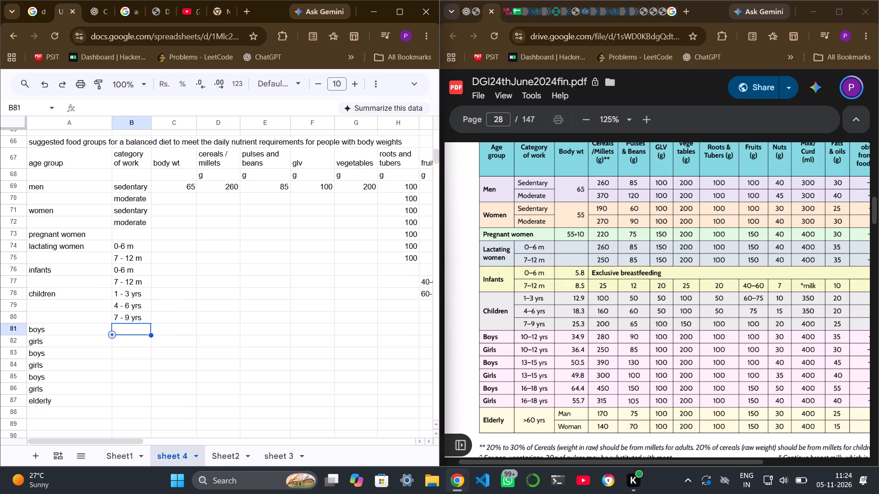
Enter "10 - 12 yrs" as the category for the first boys row, B81.
text(10 -)
key(space)
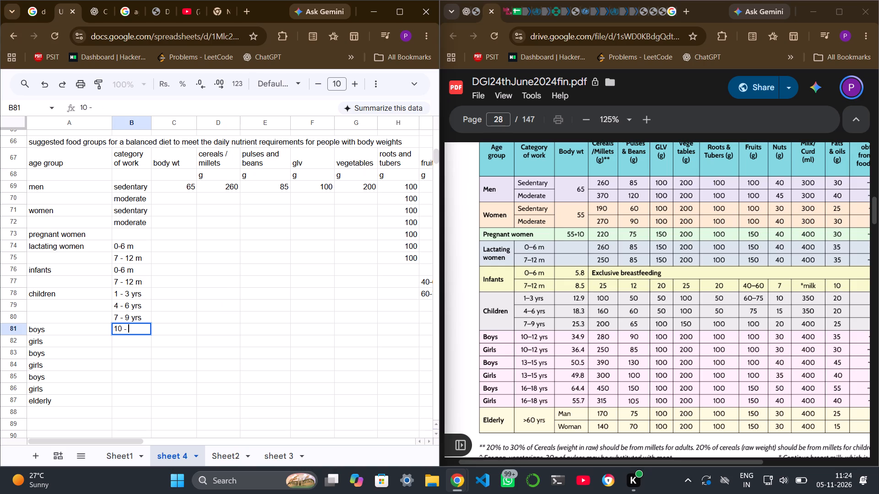
text(12)
key(space)
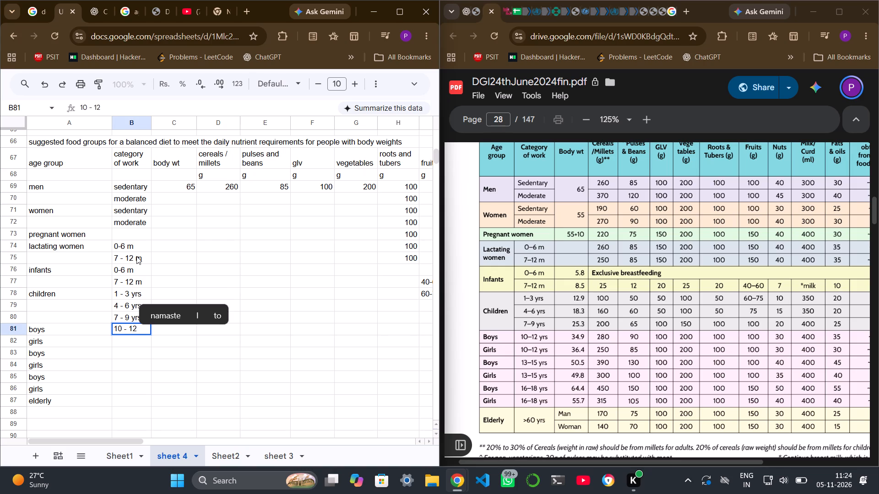
text(ys)
key(BackSpace)
text(rs)
key(Return)
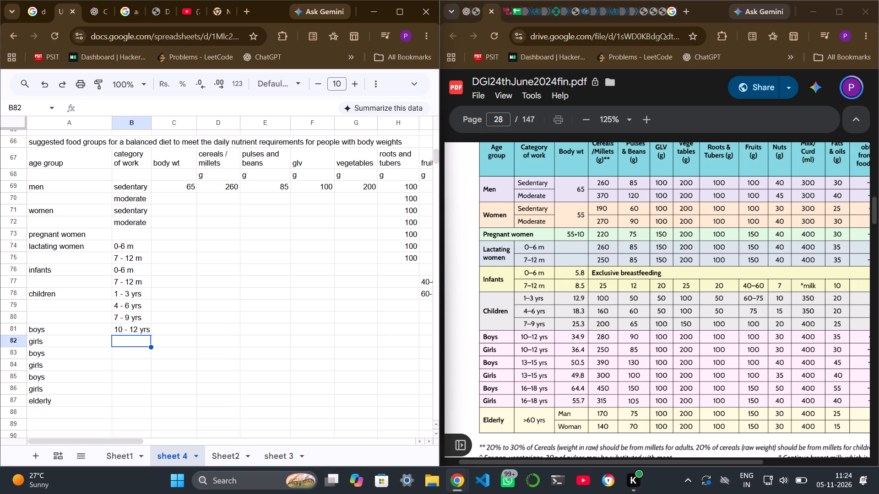
Fill the boys' age range down to the girls row in B82 and correct it to "10 - 12 yrs".
click(130, 329)
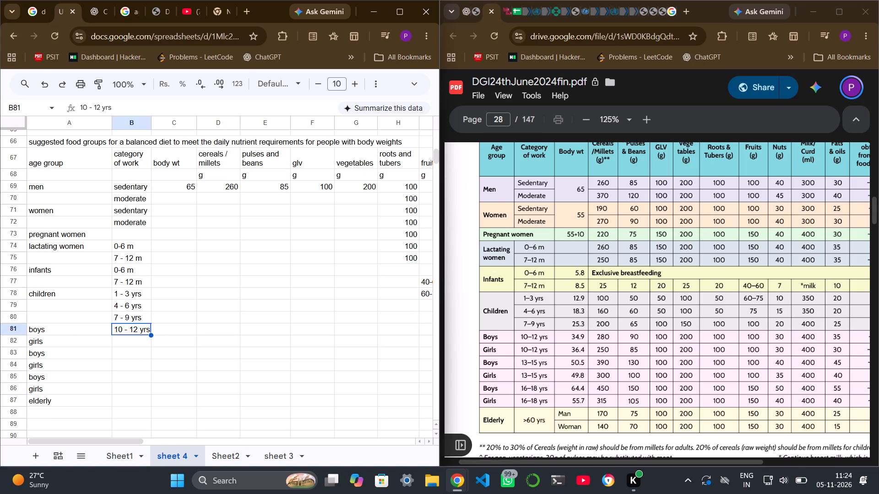
drag(152, 336, 152, 344)
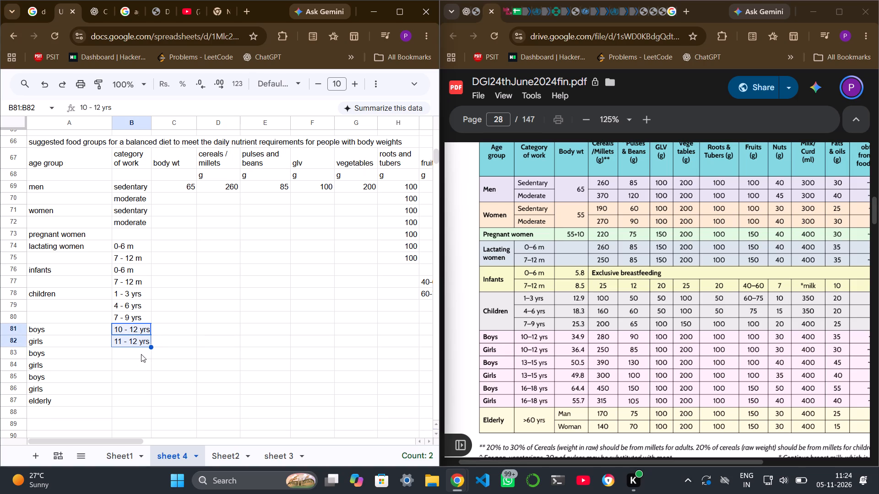
double_click(121, 342)
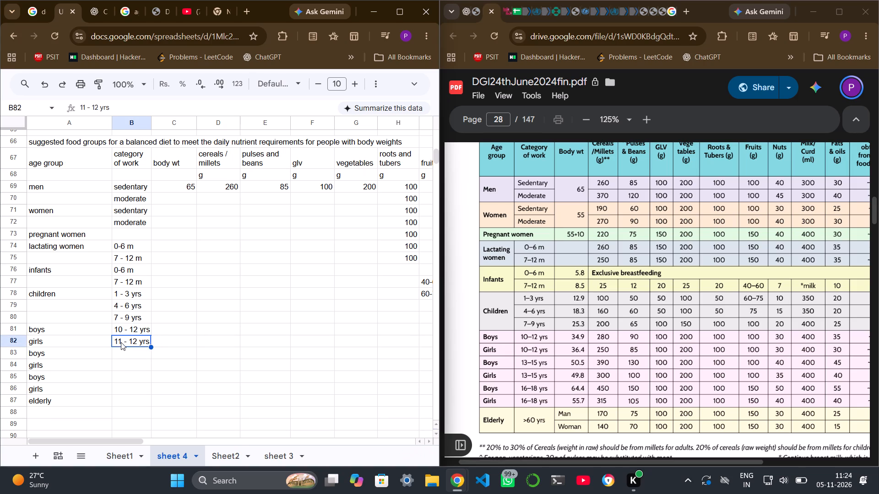
key(Left)
key(Left)
key(Left)
key(Left)
key(Left)
key(Left)
key(Left)
key(Left)
key(Left)
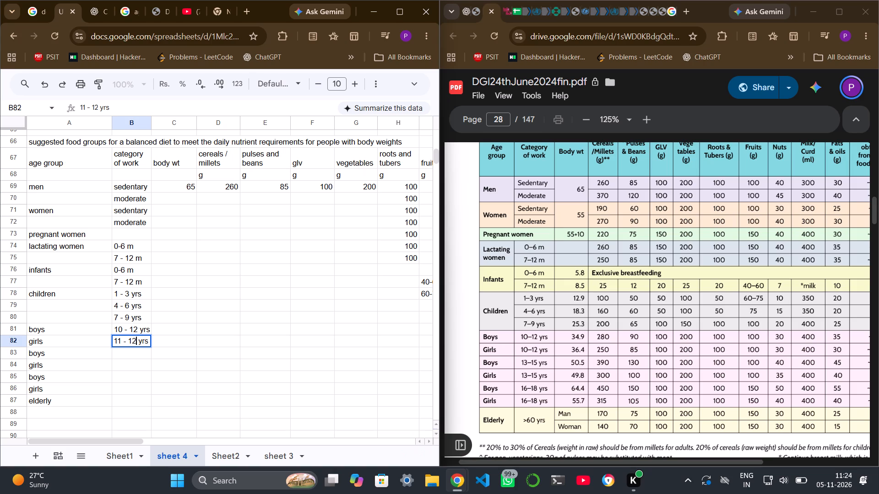
key(BackSpace)
key(0)
key(Return)
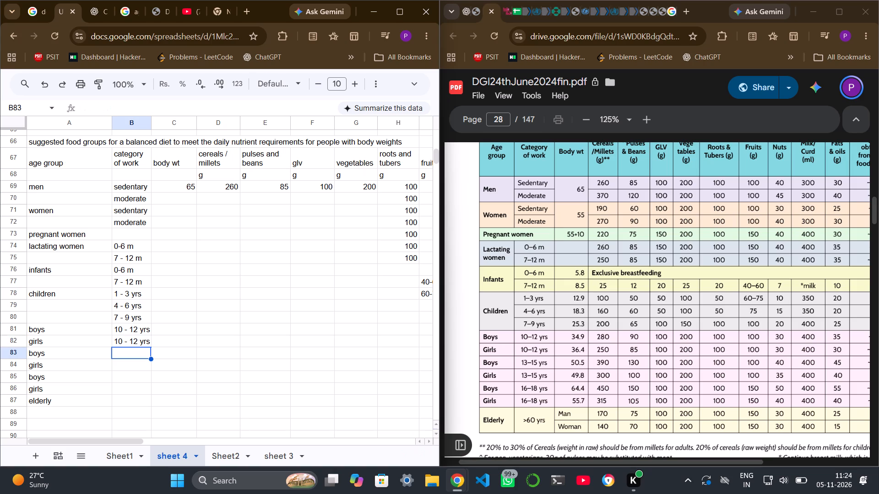
Enter "13 - 15 yrs" as the category for the second boys row, B83.
text(13 -)
key(space)
text(15)
key(space)
text(yrs)
key(Return)
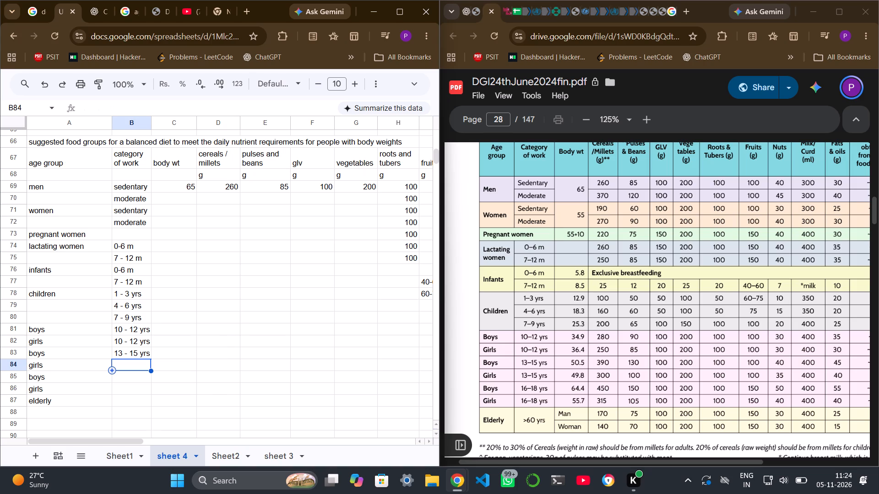
Fill the boys' age range down to the girls row in B84 and correct it to "13 - 15 yrs".
click(120, 352)
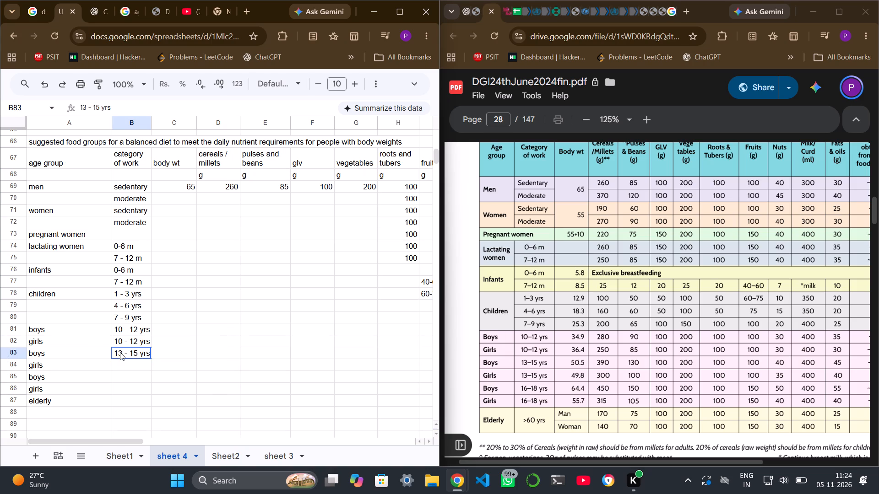
drag(151, 360, 150, 365)
double_click(119, 363)
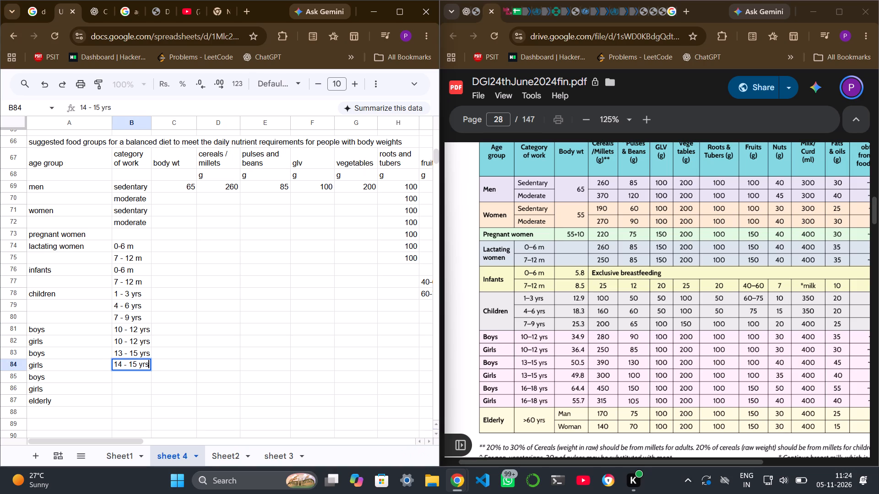
click(120, 364)
key(BackSpace)
key(3)
key(Return)
Enter "16 - 18 yrs" as the category for the third boys row, B85.
key(Return)
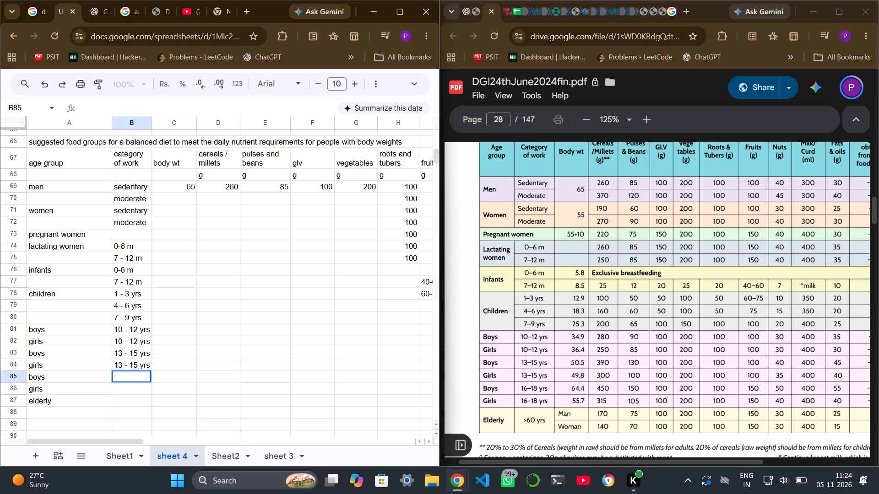
key(1)
text(6-18)
key(BackSpace)
key(BackSpace)
key(space)
key(BackSpace)
key(BackSpace)
key(space)
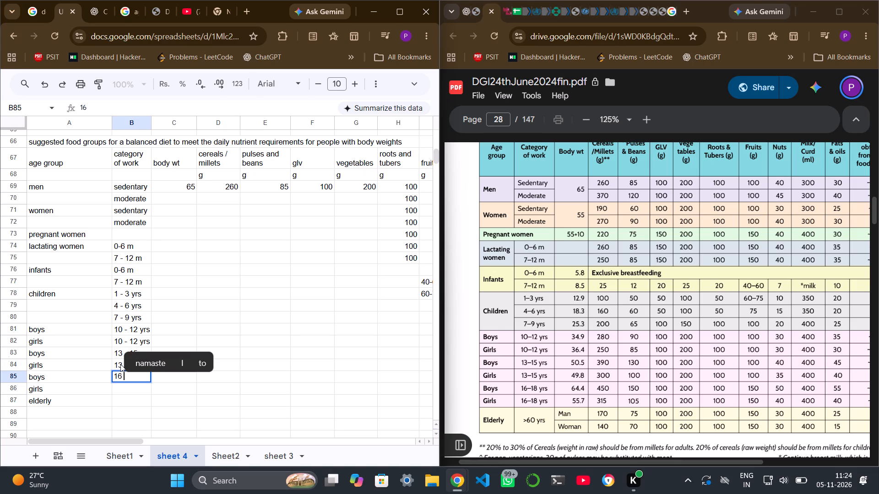
text(-)
key(space)
key(BackSpace)
key(space)
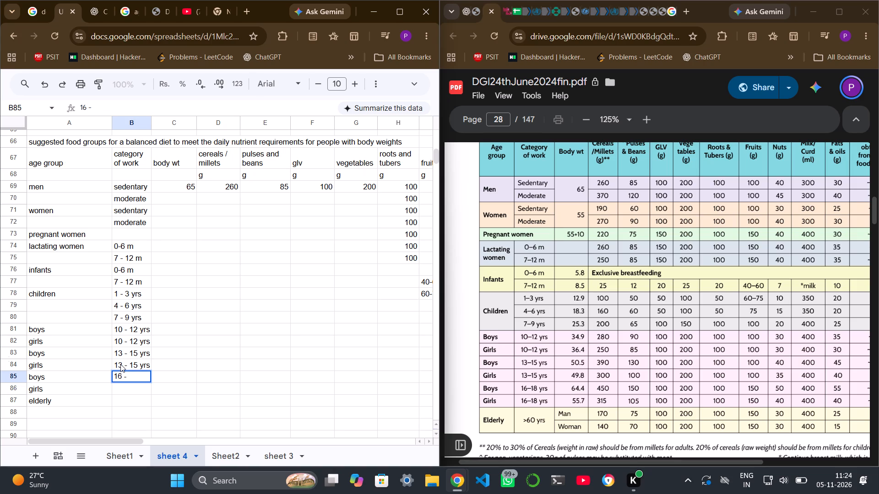
text(18 yrs)
key(Return)
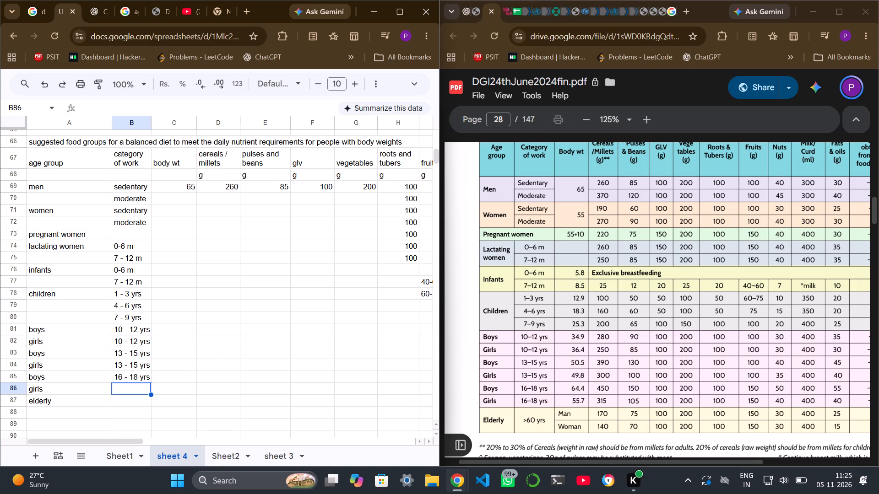
Complete the category column with "16 - 18 yrs" for the last girls row, B86, and "> 60 yrs" for elderly, B87.
text(16 - 18 yrs)
key(Return)
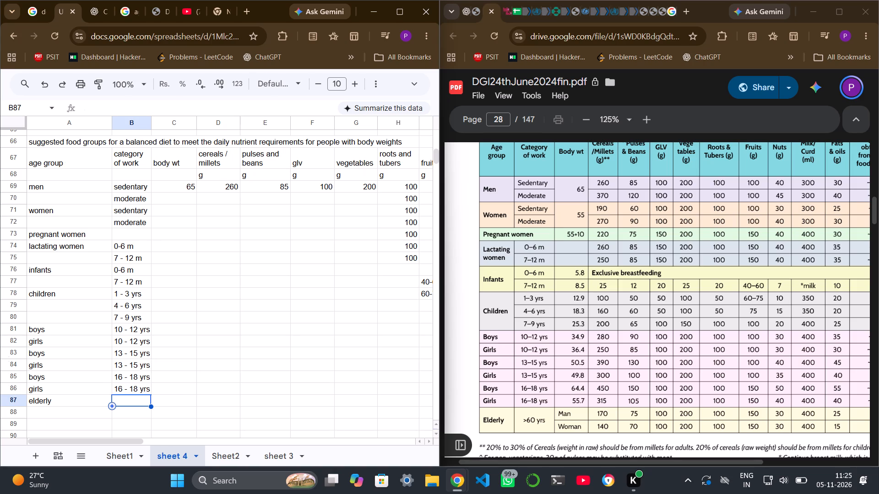
key(space)
text(>)
key(space)
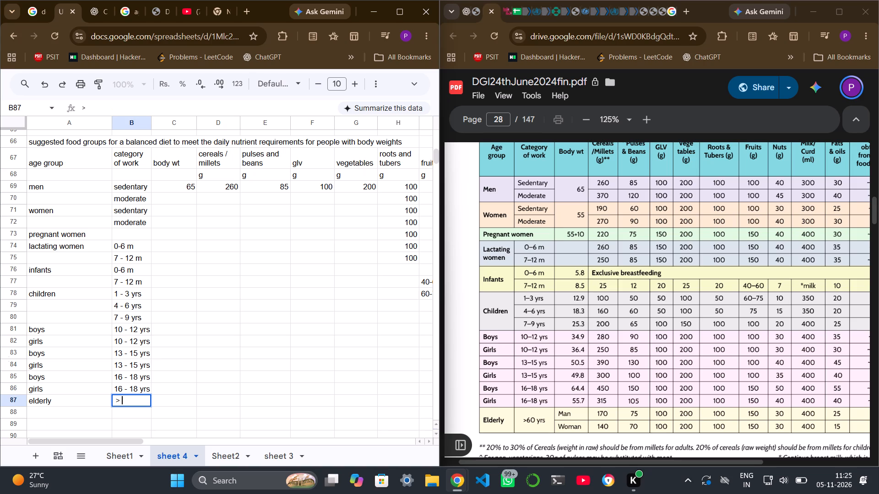
text(60 yrs)
key(Return)
Enter "man" in C87 and "women" in C88 as the elderly group's subdivisions in the body weight column.
key(Up)
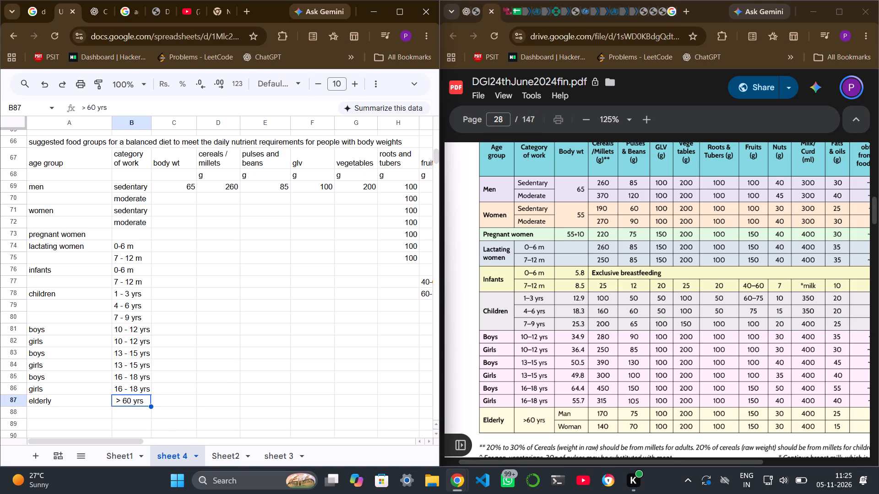
key(Right)
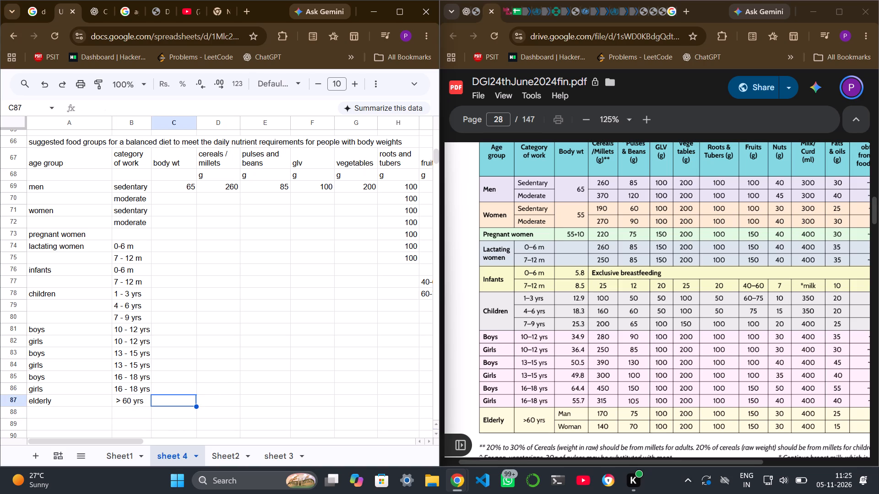
text(man)
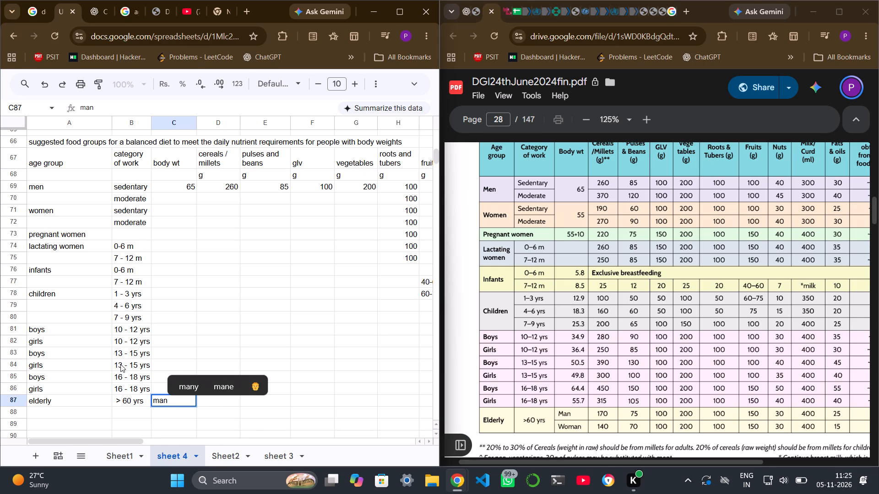
key(Return)
text(women)
key(Return)
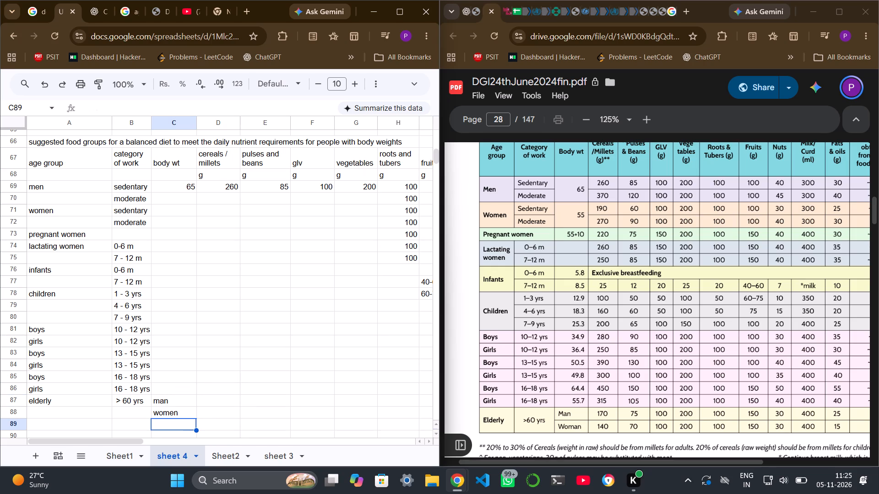
Enter 55 as the body weight for sedentary women in C71.
key(Up)
key(Up)
key(Up)
key(Up)
key(Up)
key(Up)
key(Up)
key(Up)
key(Up)
key(Up)
key(Up)
key(Up)
key(Up)
key(Up)
key(Up)
key(Up)
key(Up)
key(Up)
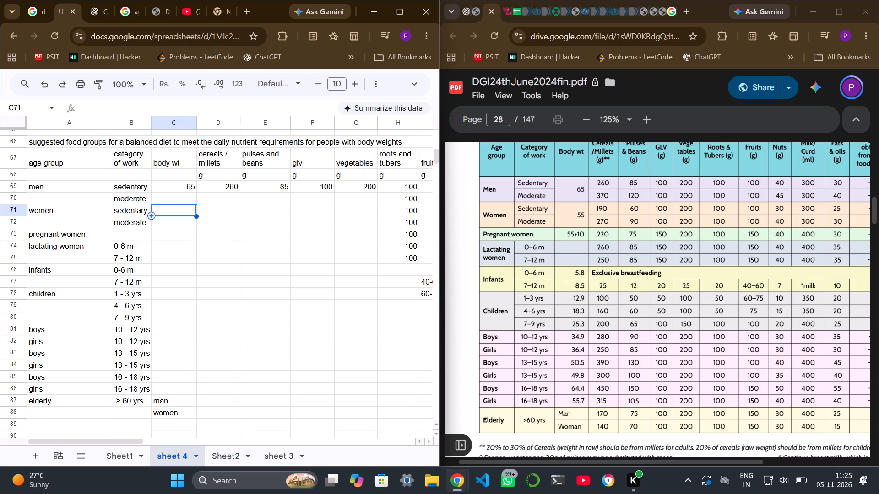
key(Up)
key(Up)
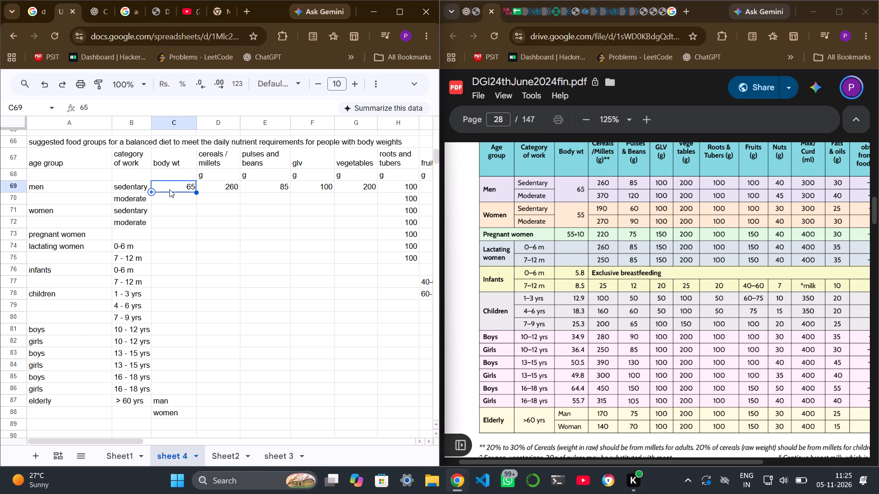
click(179, 214)
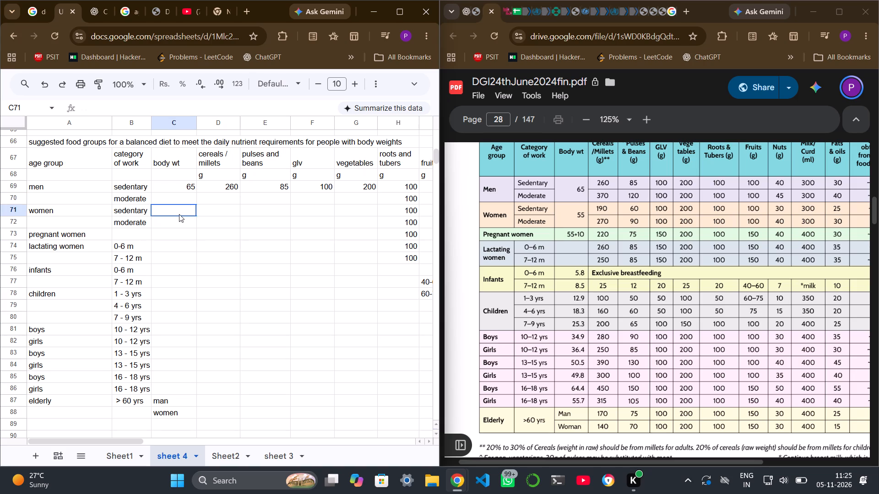
text(55)
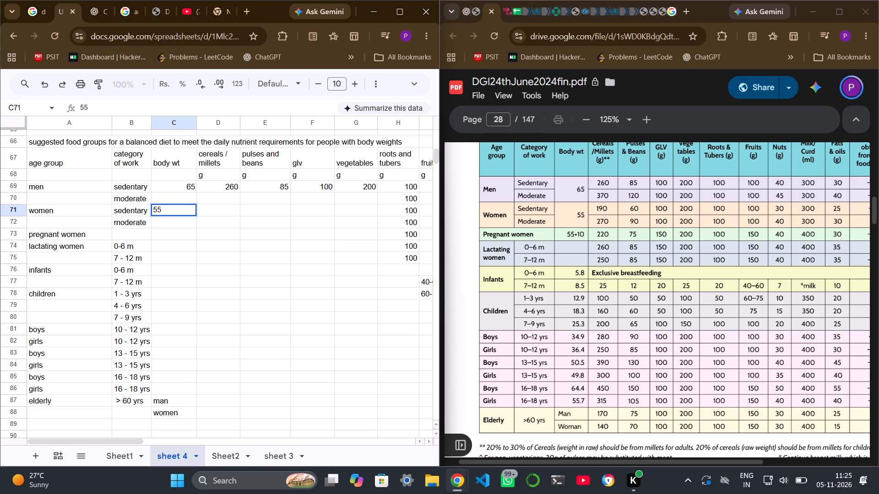
key(Return)
Enter "55 + 10" as the body weight for pregnant women in C73.
key(Return)
key(Return)
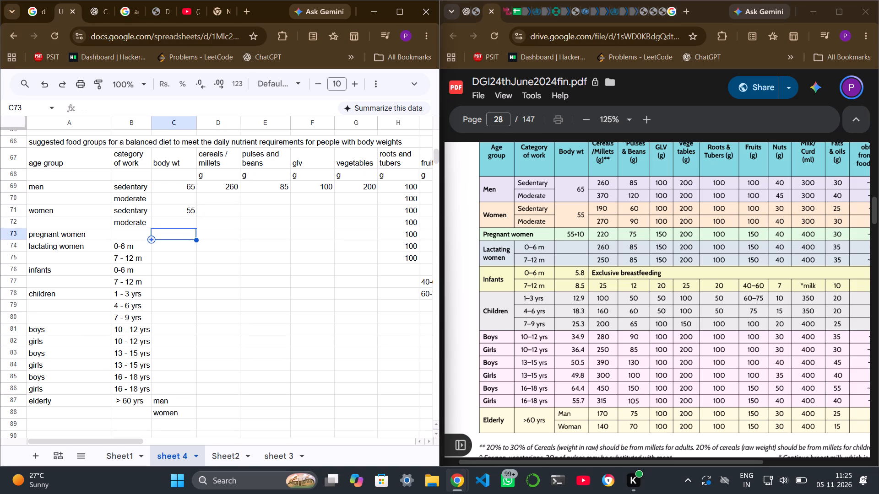
text(55)
key(space)
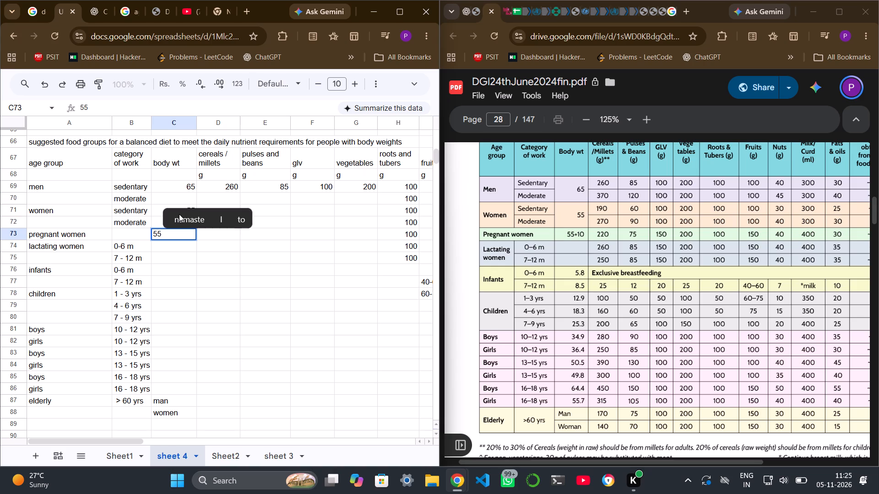
text(+)
key(space)
text(10)
key(Return)
key(Return)
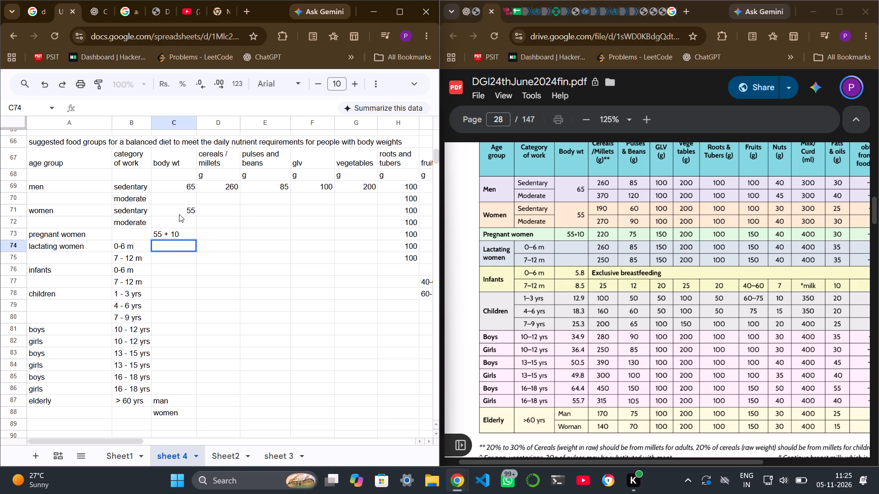
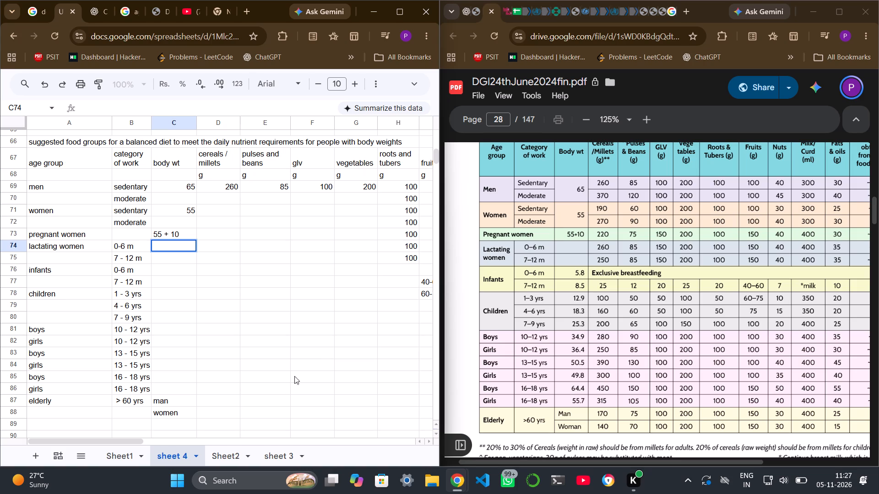
Enter the infants' body weights, 5.8 in C76 for 0-6 m and 8.5 in C77 for 7 - 12 m.
click(169, 266)
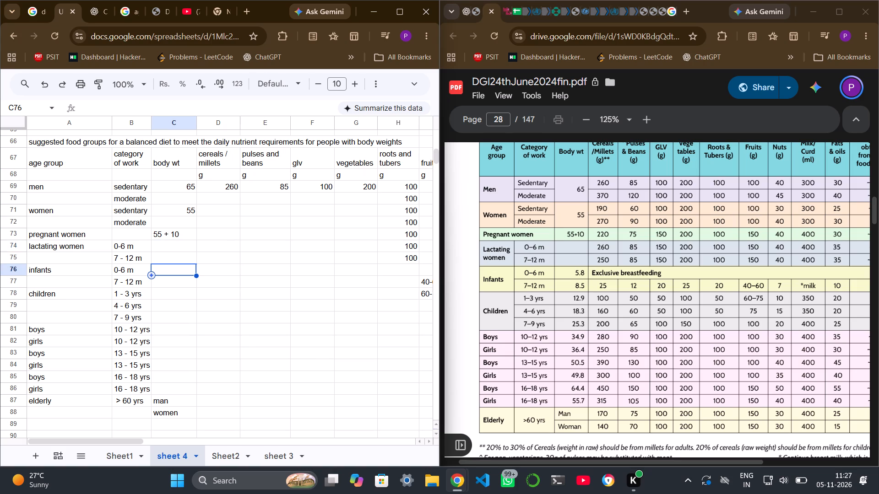
text(5.8)
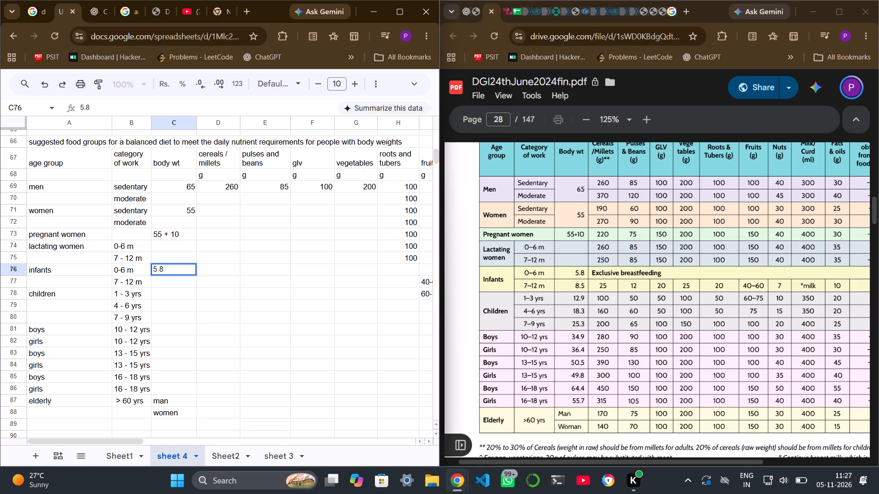
key(Return)
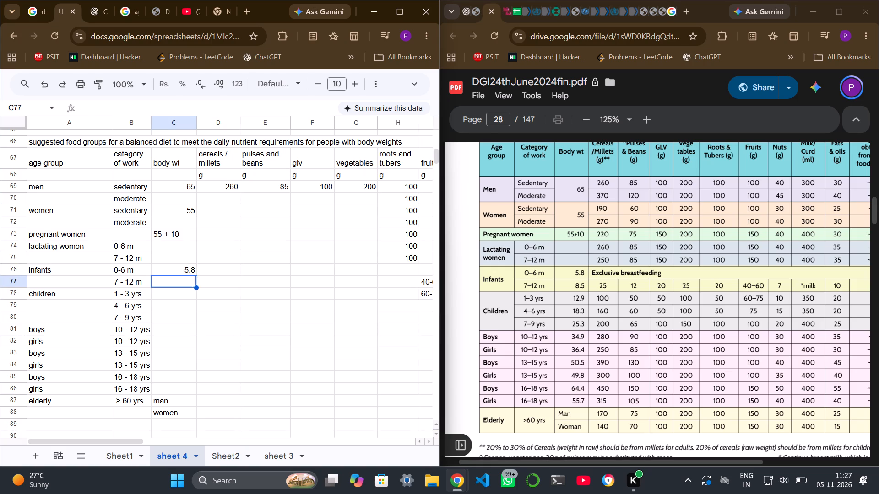
text(8.5)
key(Return)
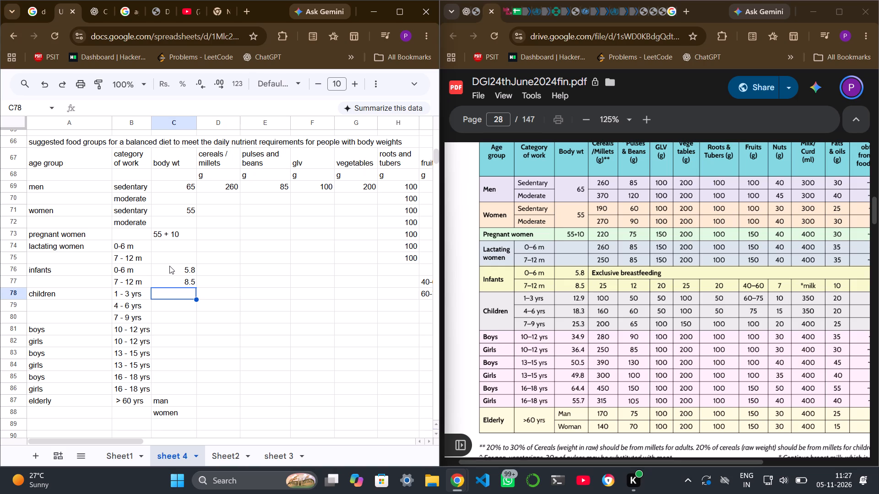
Enter the children's body weights 12.9, 18.3 and 25.3 down C78 to C80.
text(12.9)
key(Return)
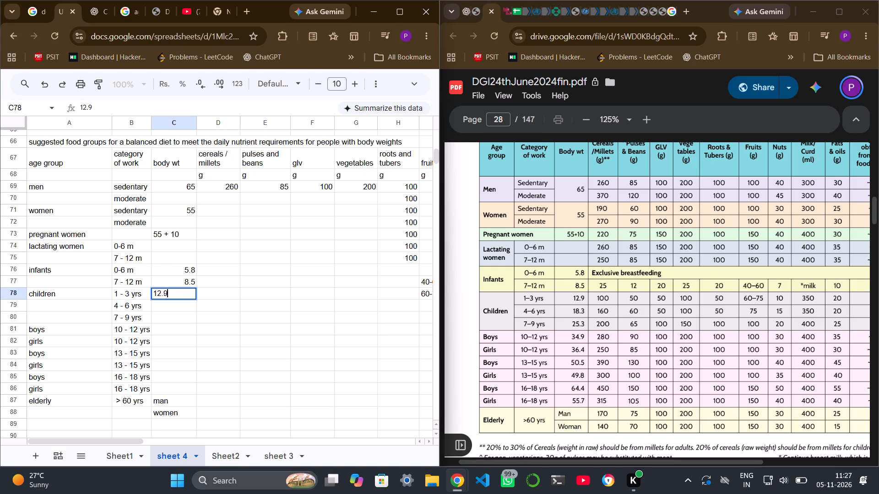
text(18.)
key(3)
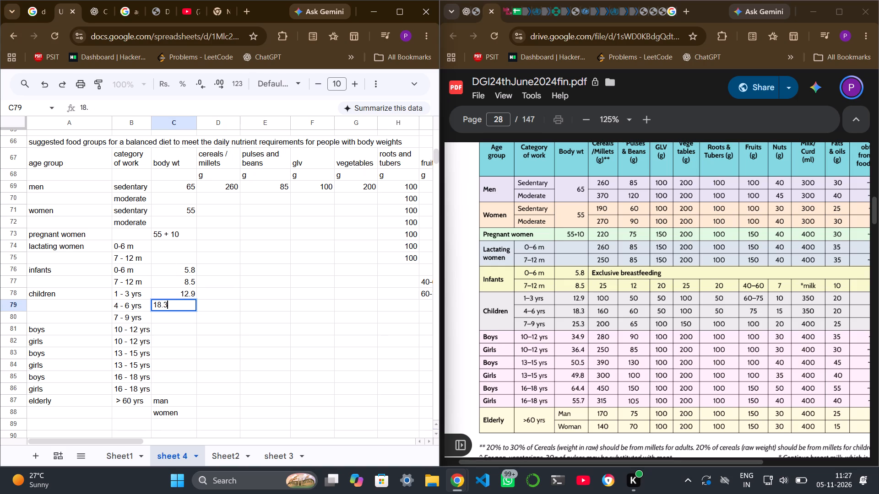
key(Return)
text(25)
text(.3)
key(Return)
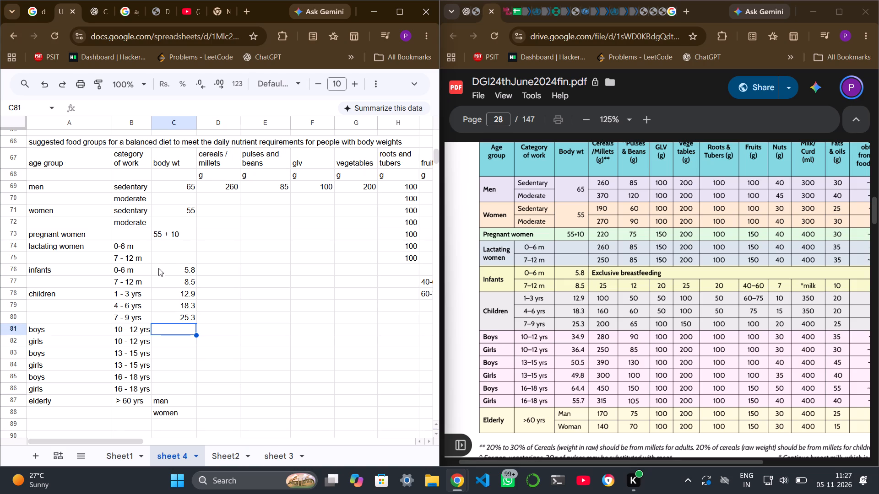
Enter the body weights for the 10 - 12 yrs group, 34.9 for boys in C81 and 36.4 for girls in C82.
text(34.)
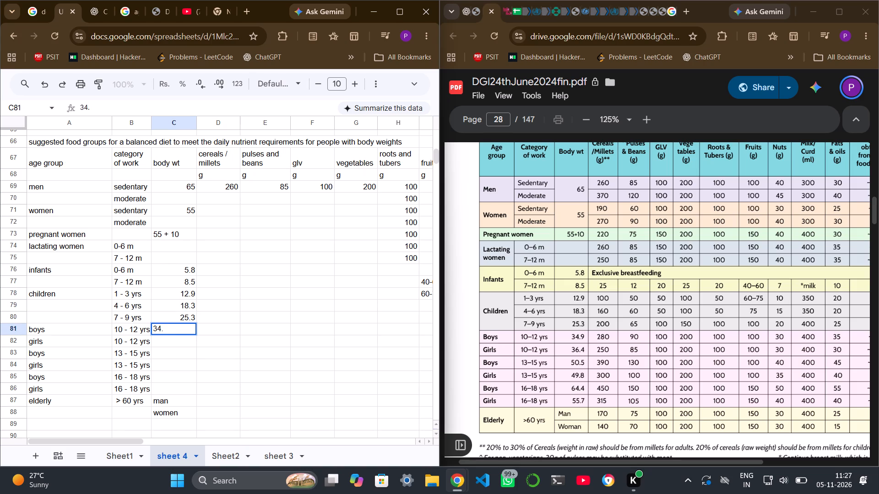
key(9)
key(Return)
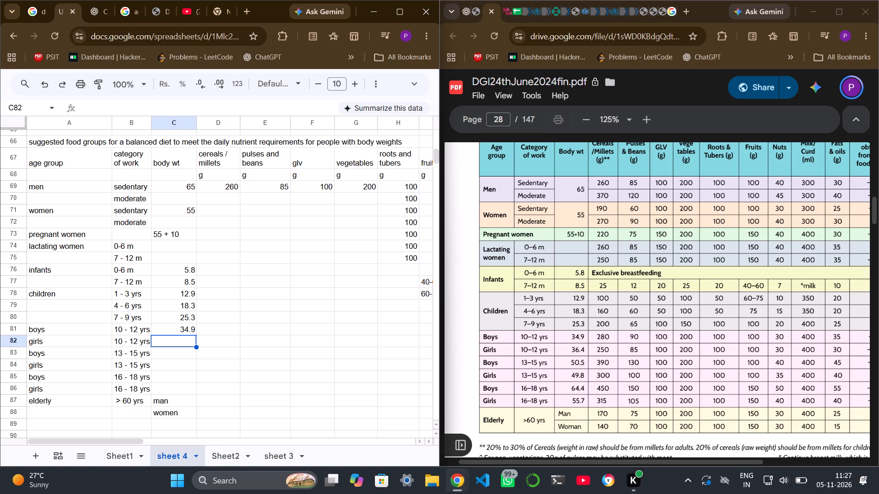
text(36.4)
key(Return)
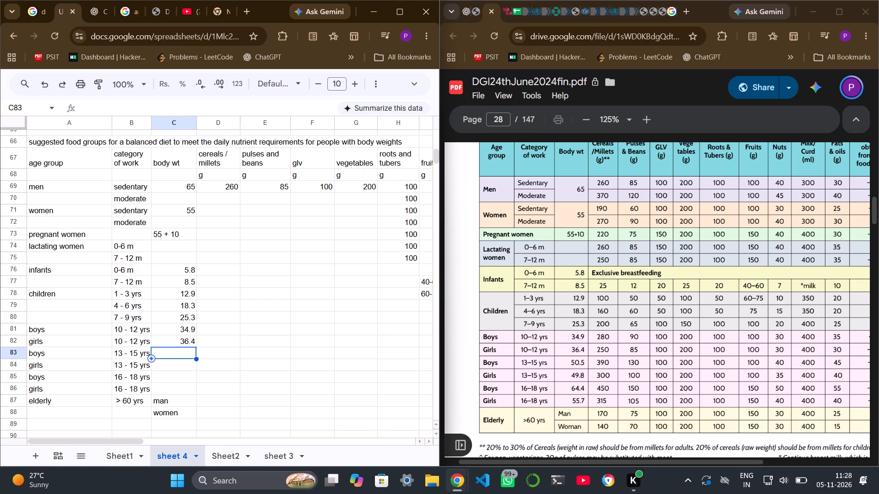
Complete the boys' and girls' body weights for 13 - 15 and 16 - 18 yrs with 50.5, 49.8, 64.4 and 55.7 in C83 to C86.
text(50.)
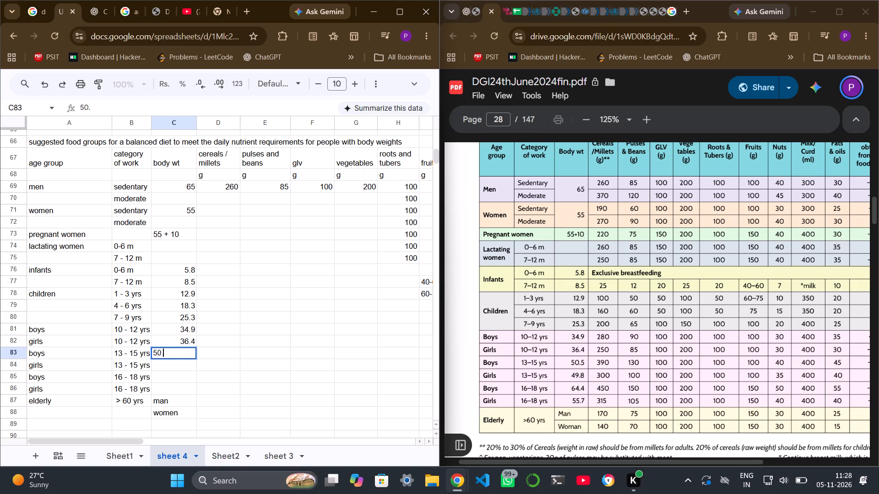
key(5)
key(Return)
text(49)
text(.8)
key(Return)
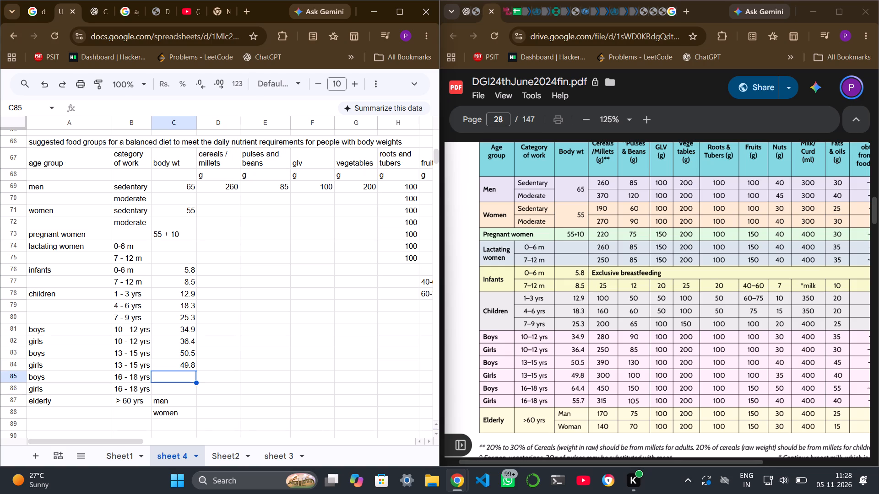
text(64.4)
key(Return)
text(55.7)
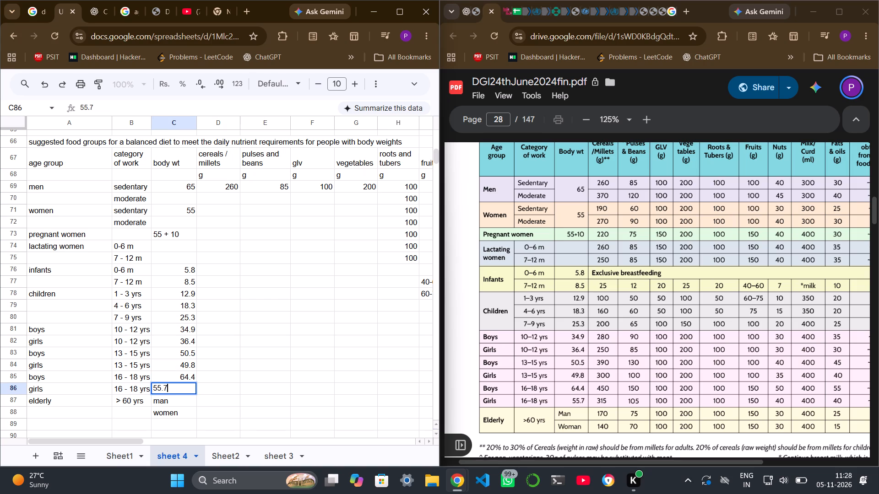
key(Right)
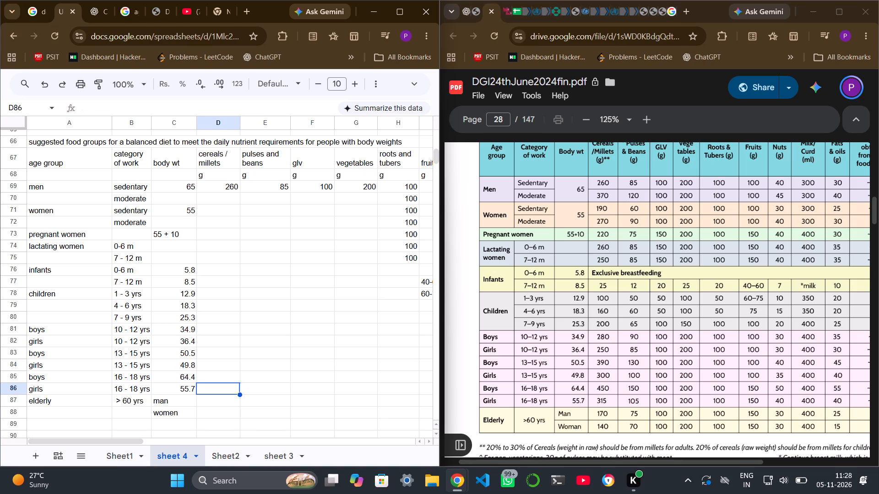
Enter the cereals / millets amounts 370 for moderate men in D70, and 190 and 270 for women in D71 and D72.
key(Up)
key(Up)
key(Up)
key(Up)
key(Up)
key(Up)
key(Up)
key(Up)
key(Up)
key(Up)
key(Up)
key(Up)
key(Up)
key(Up)
key(Up)
key(Up)
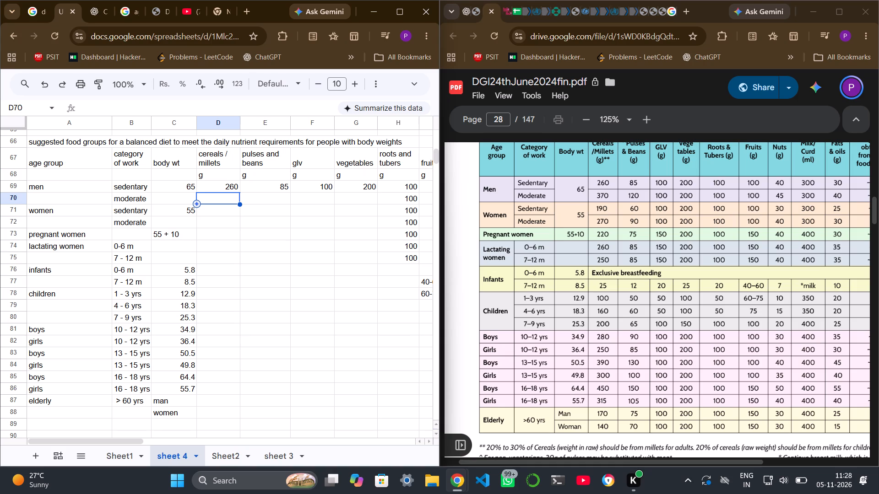
text(370)
key(Return)
text(190)
key(Return)
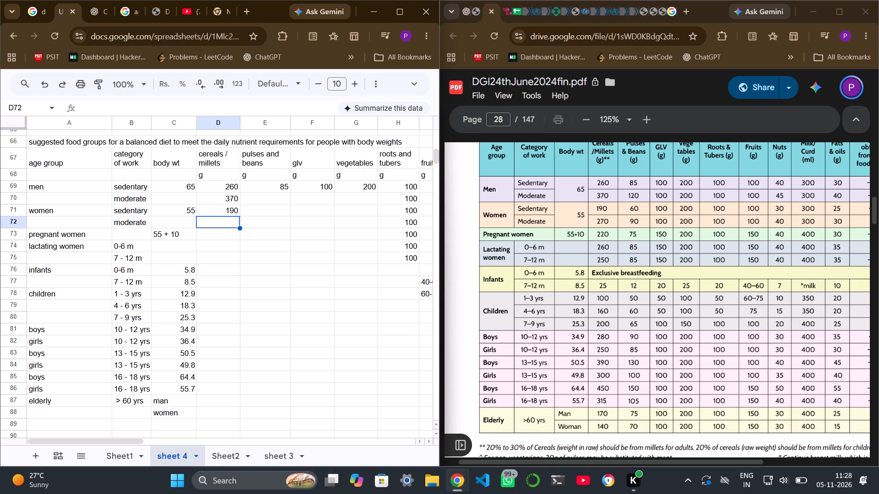
text(270)
key(Return)
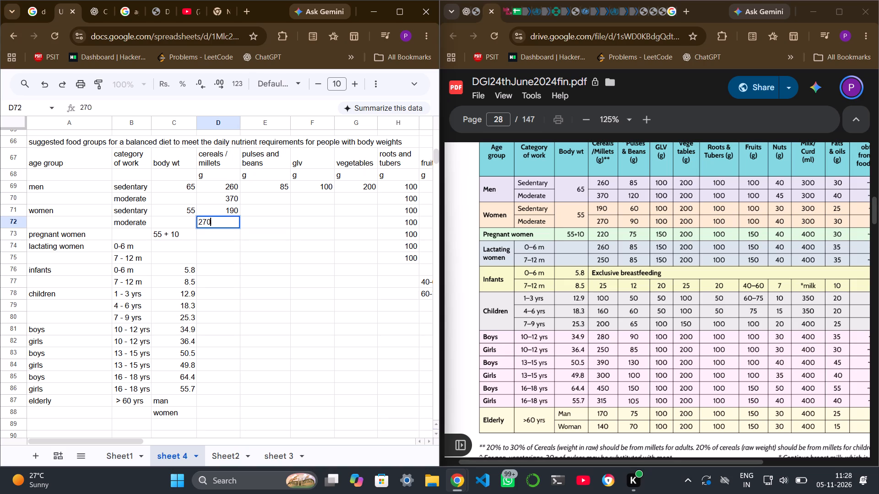
Enter the cereals / millets amounts 220 for pregnant women in D73, and 260 and 250 for lactating women in D74 and D75.
text(220)
key(Return)
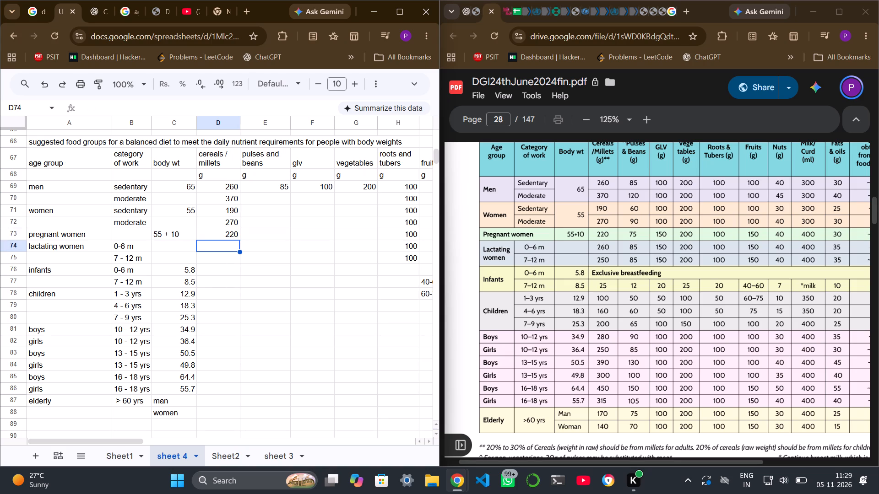
text(260)
key(Return)
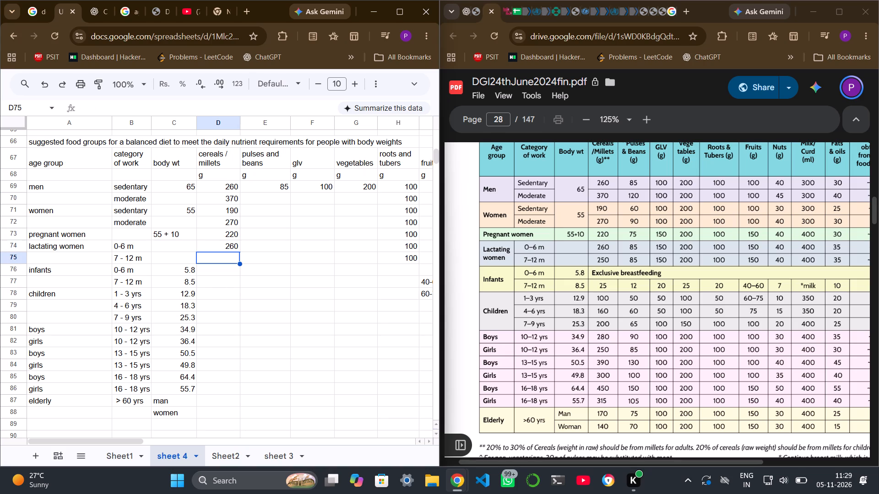
text(250)
key(Return)
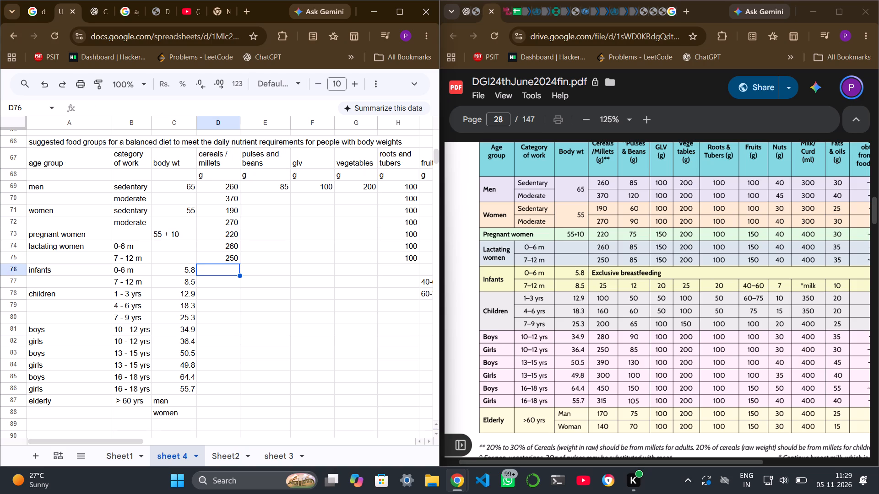
Enter "exclusive breastfeeding" in D76 for infants aged 0-6 m.
text(ec)
key(BackSpace)
text(xclusive breastfr)
key(BackSpace)
text(ee)
text(ding)
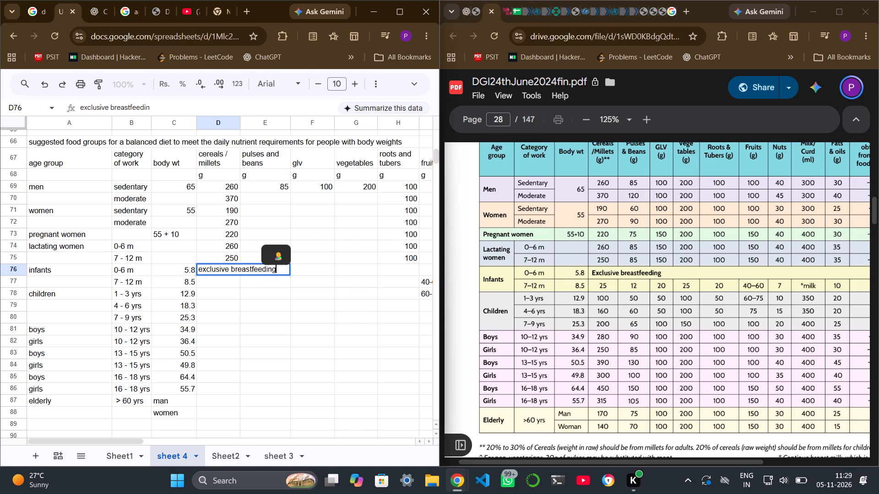
key(Return)
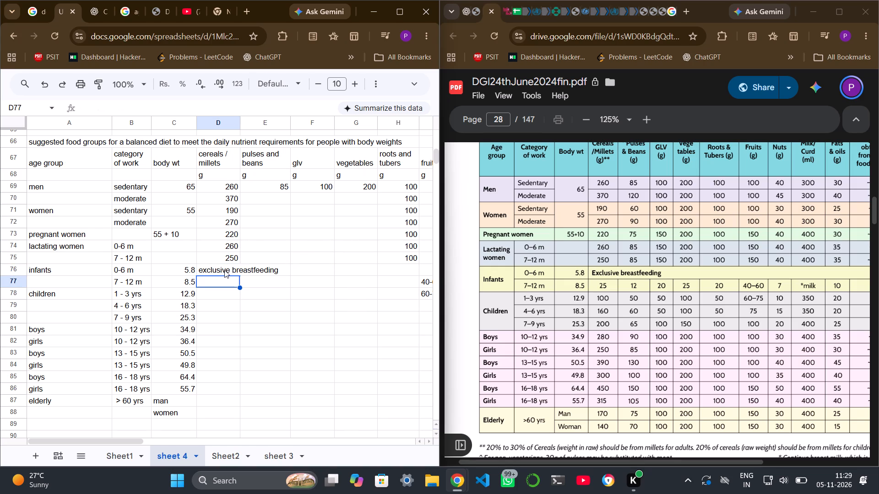
Merge the cells D76 to N76 so the breastfeeding note spans from cereals / millets to crude protein.
drag(222, 268, 442, 271)
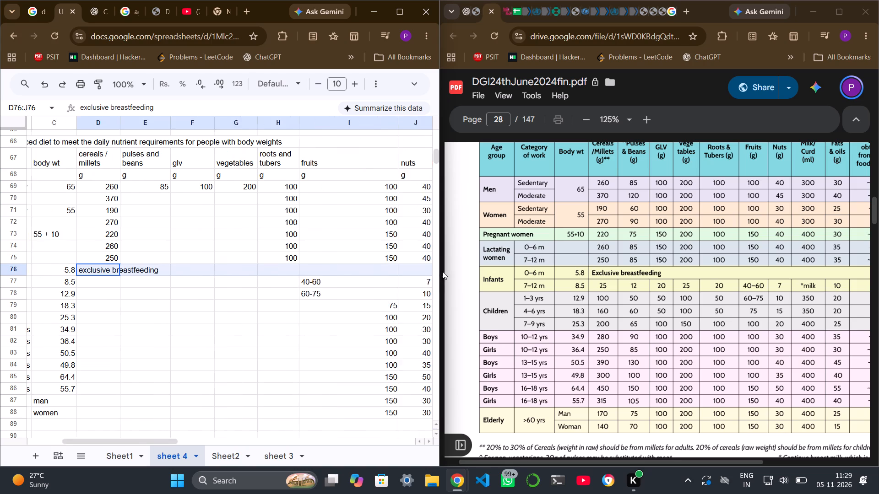
drag(442, 271, 430, 268)
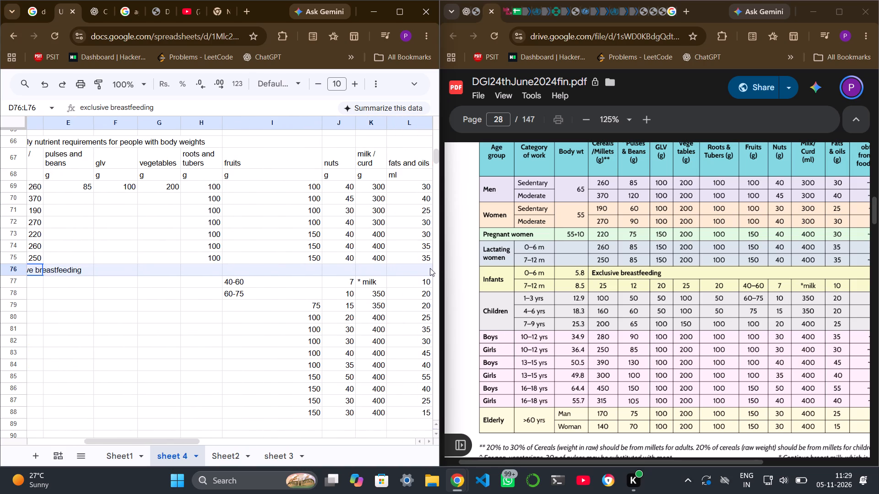
drag(430, 268, 357, 275)
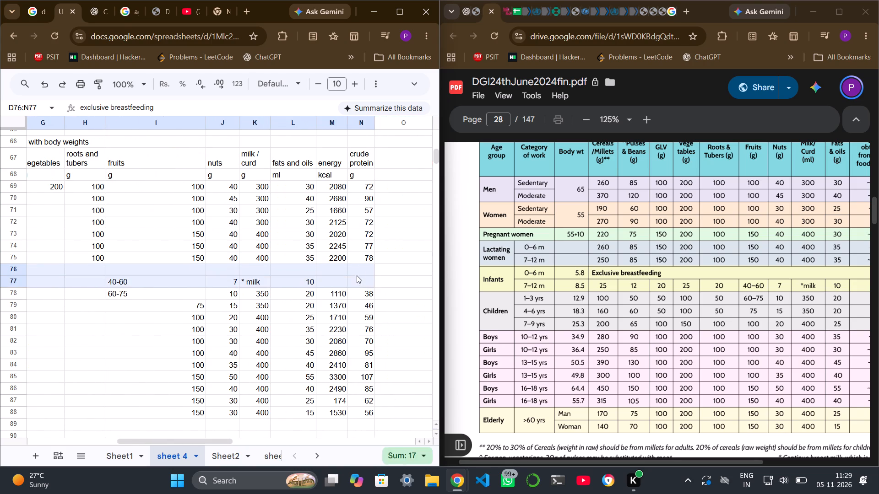
drag(357, 275, 360, 272)
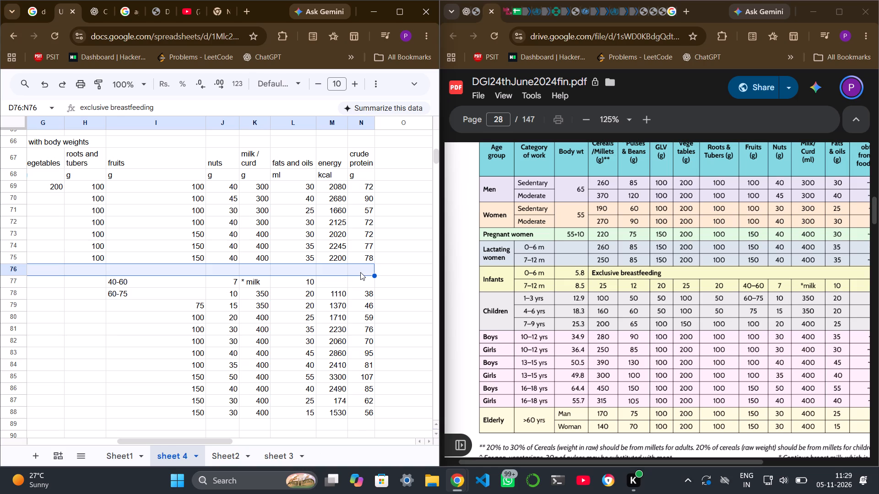
click(374, 85)
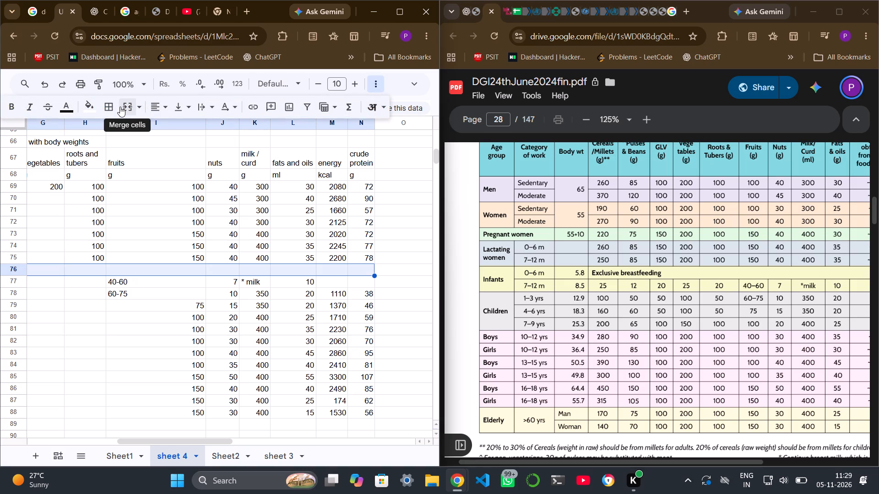
click(120, 107)
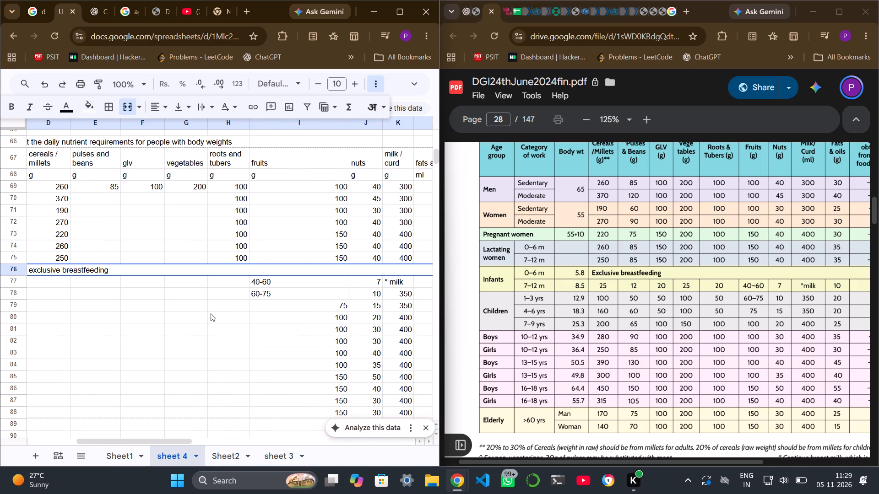
For infants 7 - 12 m, enter cereals / millets 25, pulses and beans 12 and GLV 20 in D77 to F77.
scroll(211, 313, right, 3)
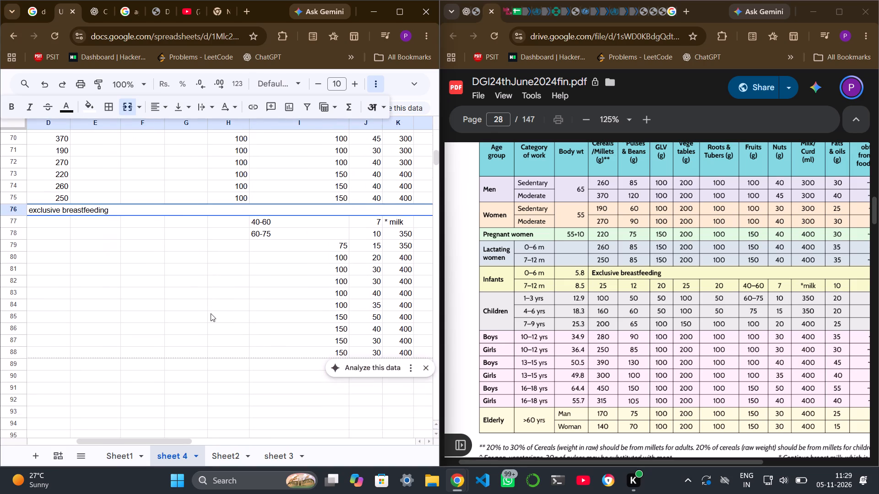
scroll(211, 313, right, 3)
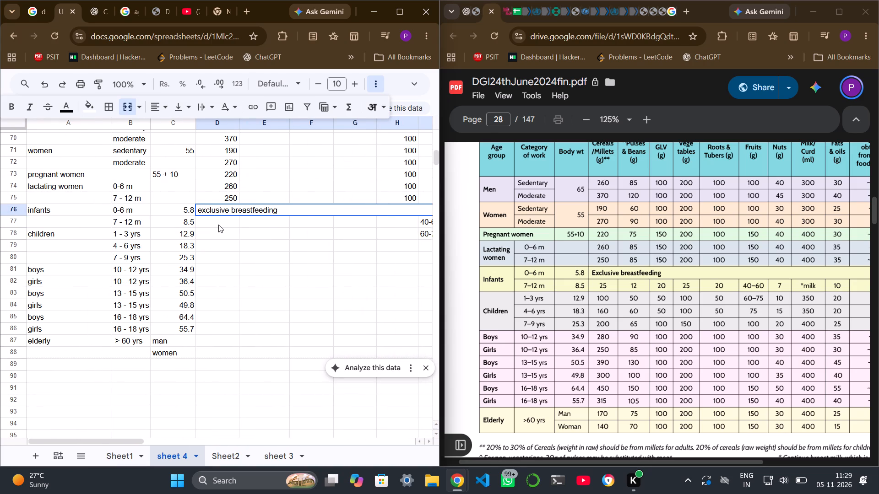
click(218, 225)
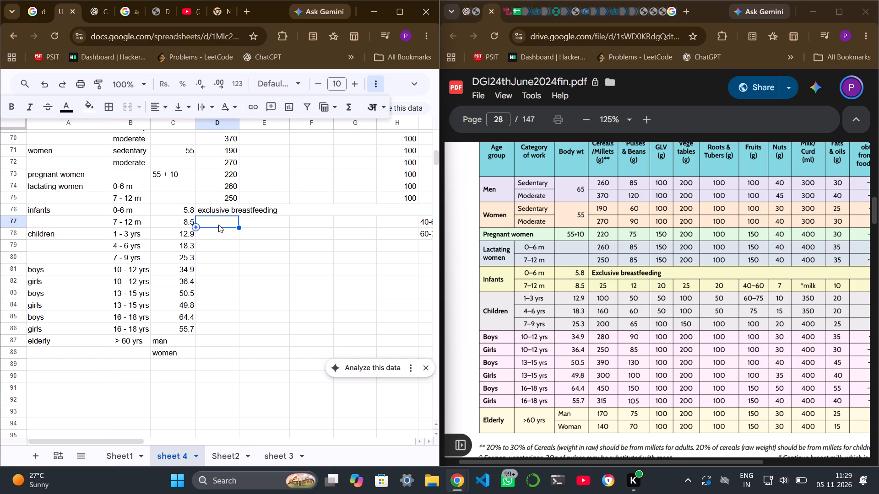
text(25)
key(Right)
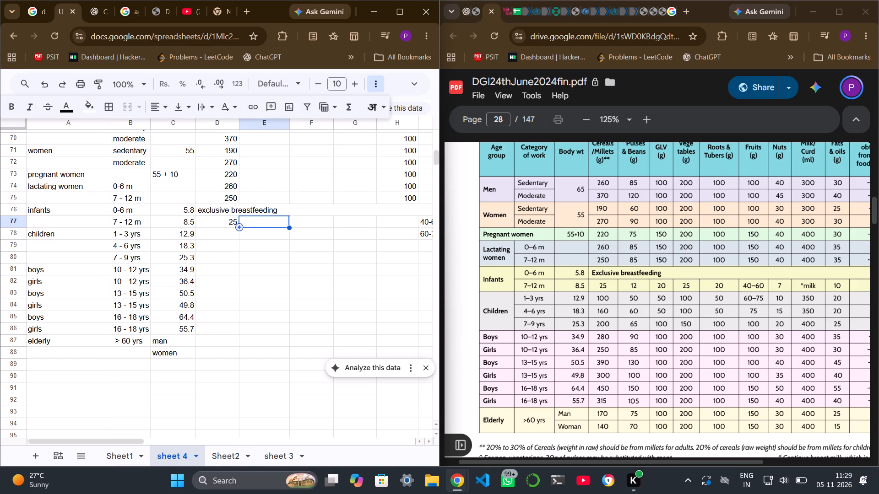
text(12)
key(Right)
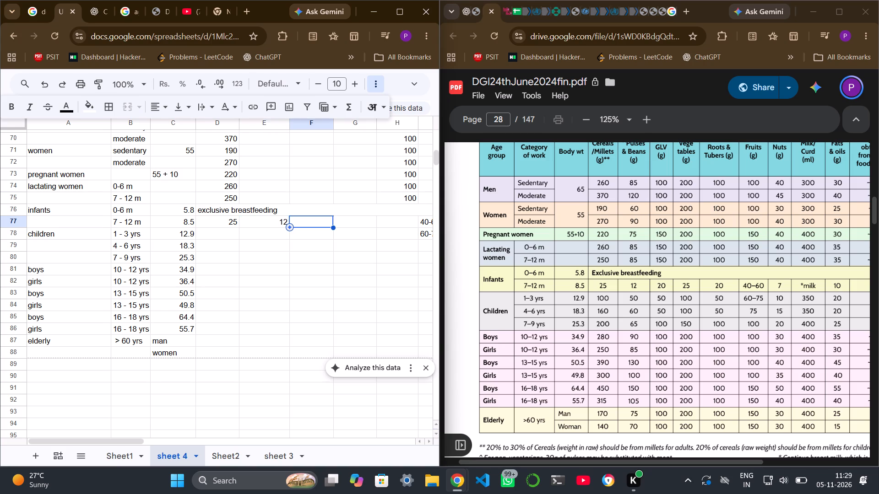
text(20)
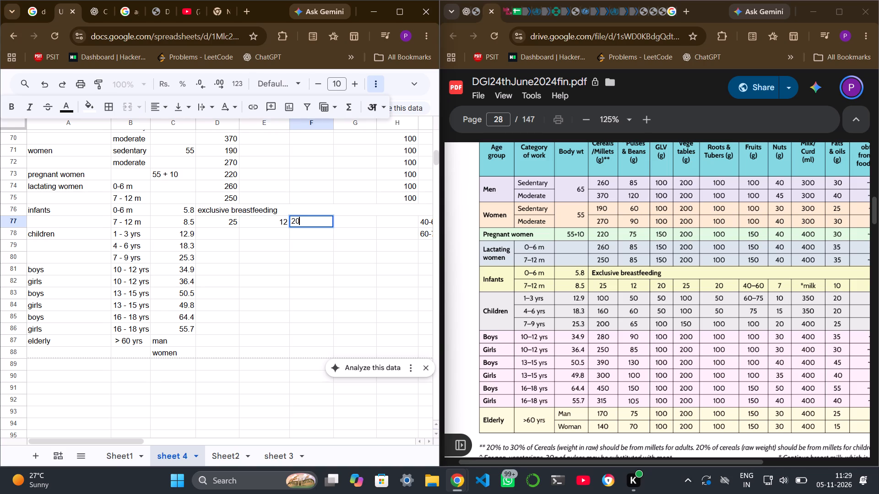
key(Right)
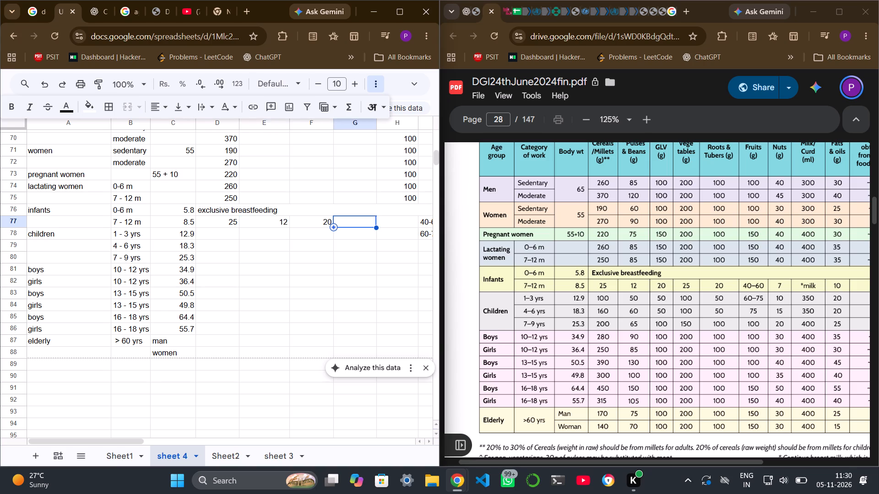
For infants 7 - 12 m, enter vegetables 25 in G77 and roots and tubers 20 in H77.
text(25)
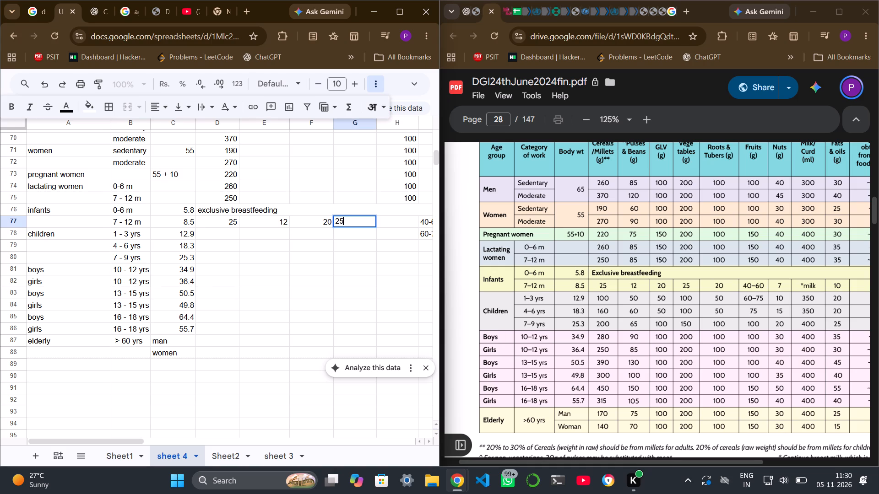
scroll(271, 254, up, 1)
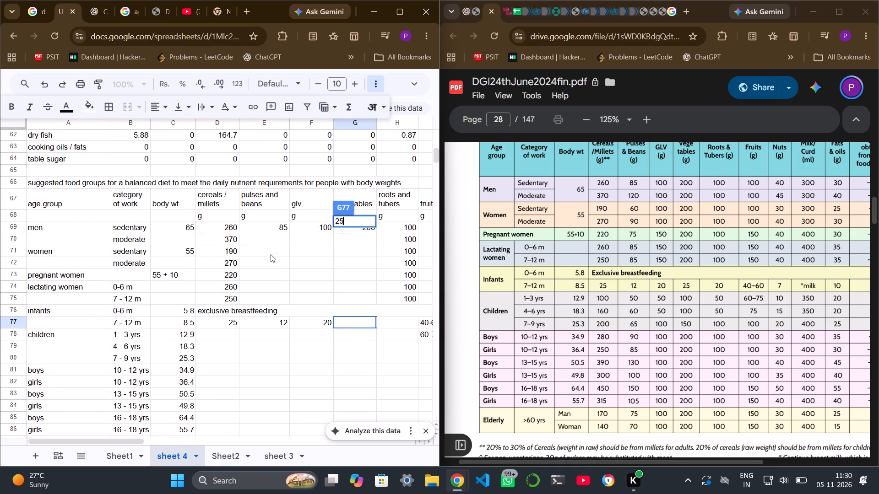
scroll(271, 254, up, 1)
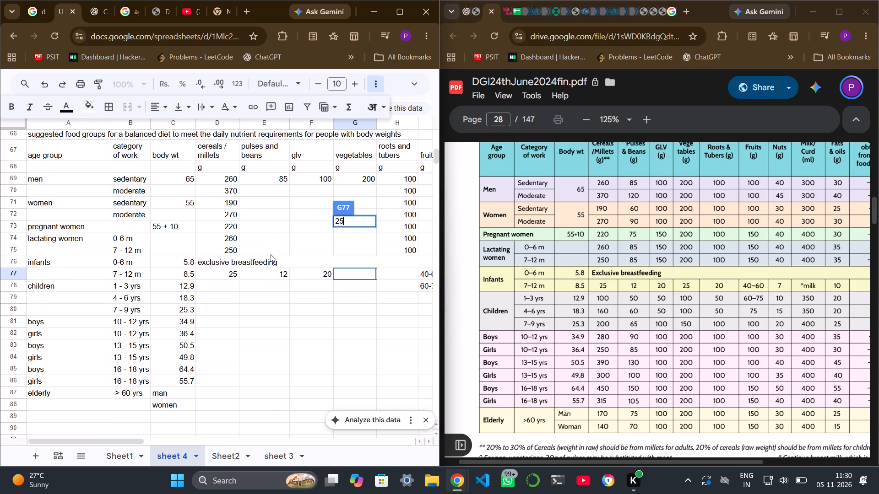
key(0)
key(Down)
key(Down)
key(Up)
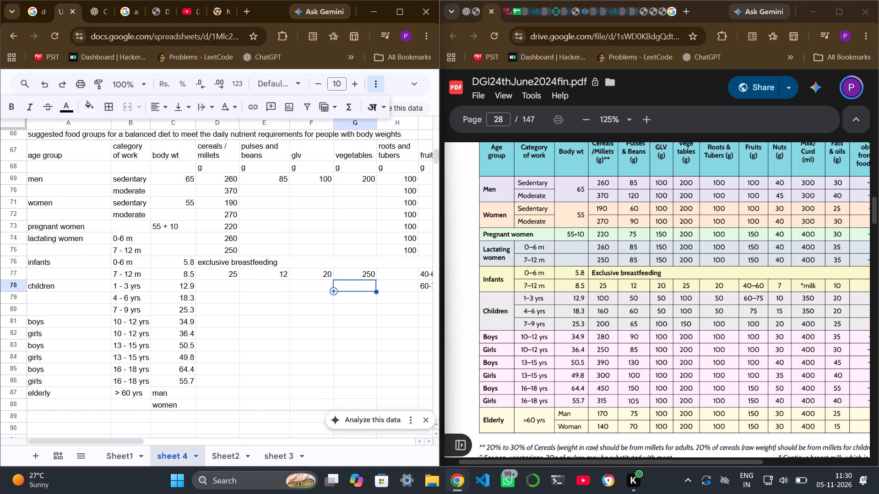
key(Up)
text(25)
key(Right)
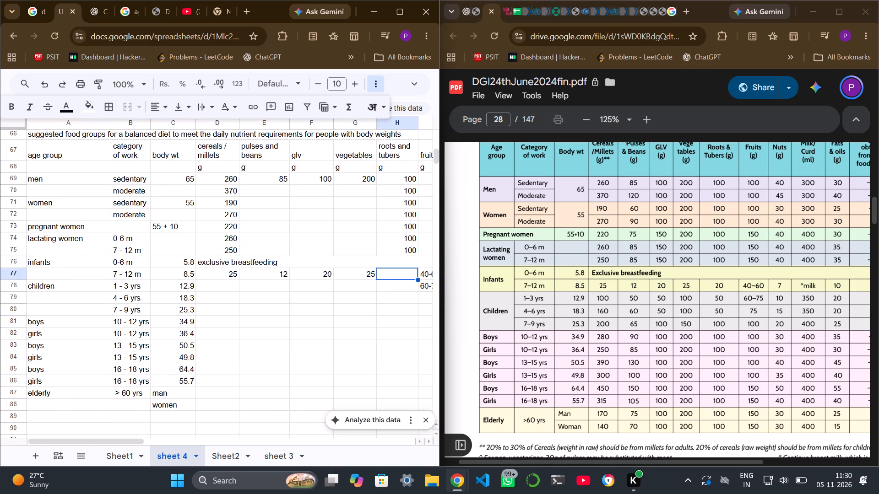
text(20)
key(shift+Return)
For moderate men, enter pulses and beans 120, GLV 100 and vegetables 200 in E70 to G70.
key(Up)
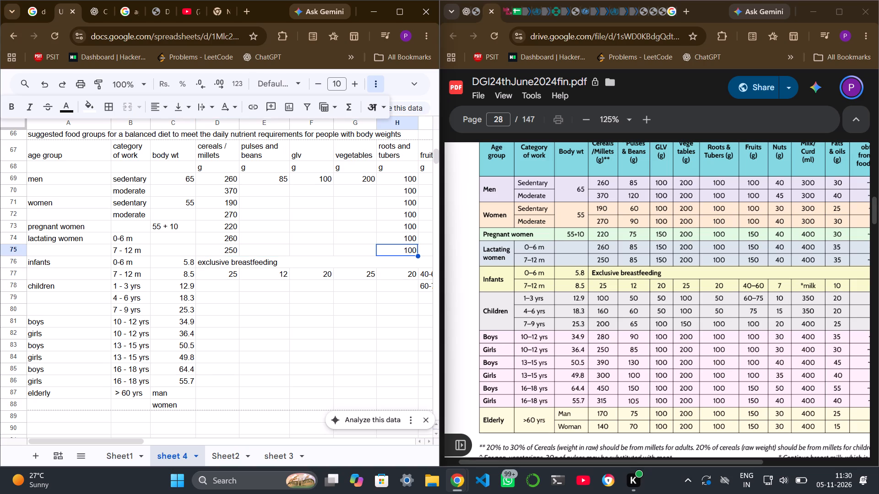
key(Up)
key(Up)
key(Up)
key(Up)
key(Up)
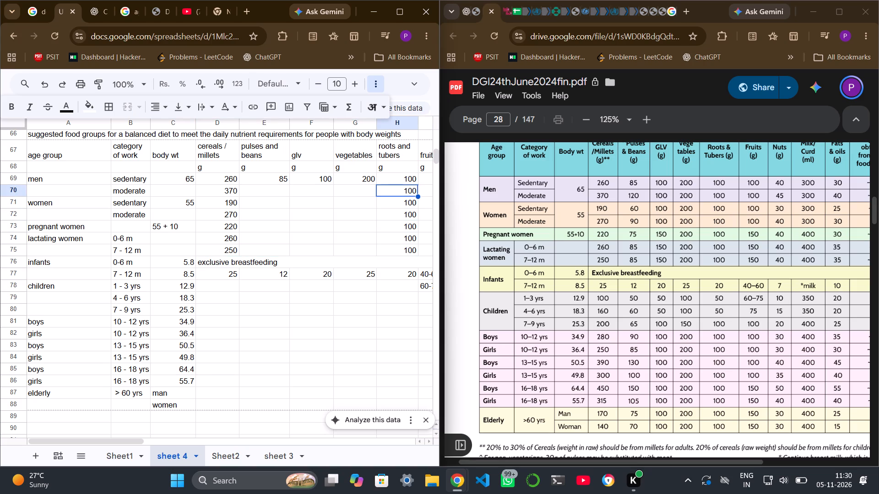
key(Left)
key(Left)
key(Left)
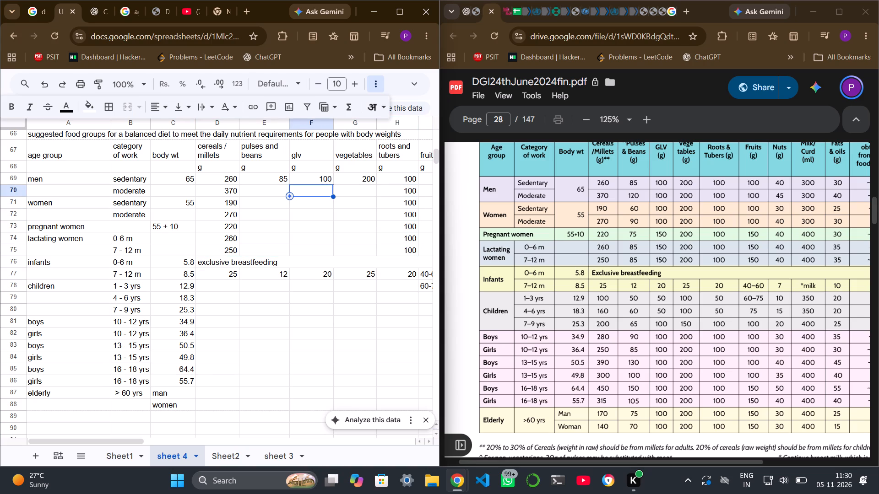
text(120)
key(Right)
text(100)
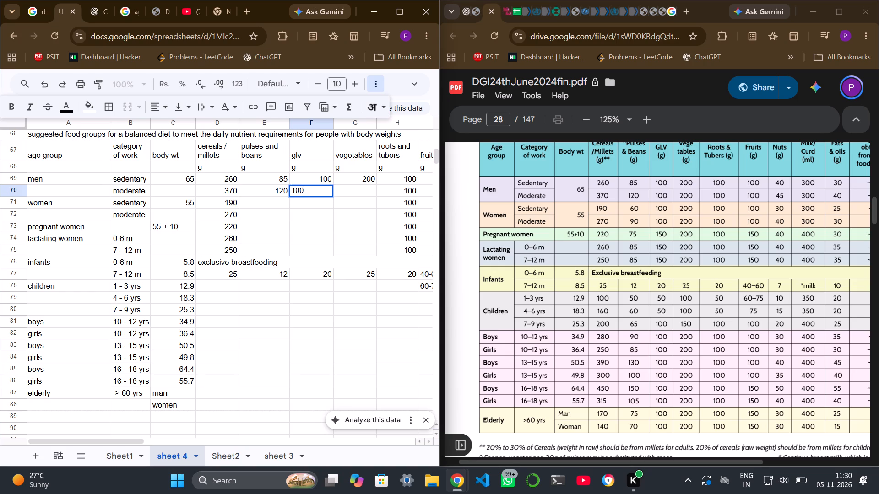
key(Right)
text(200)
key(Right)
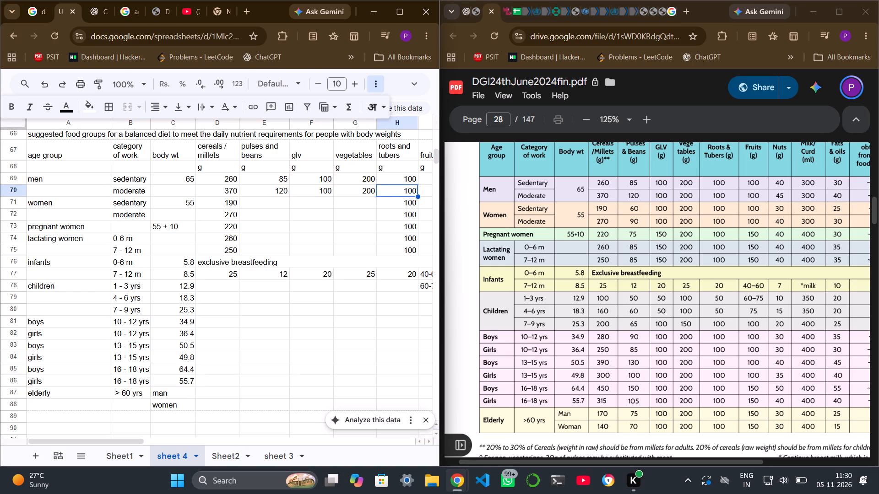
key(Left)
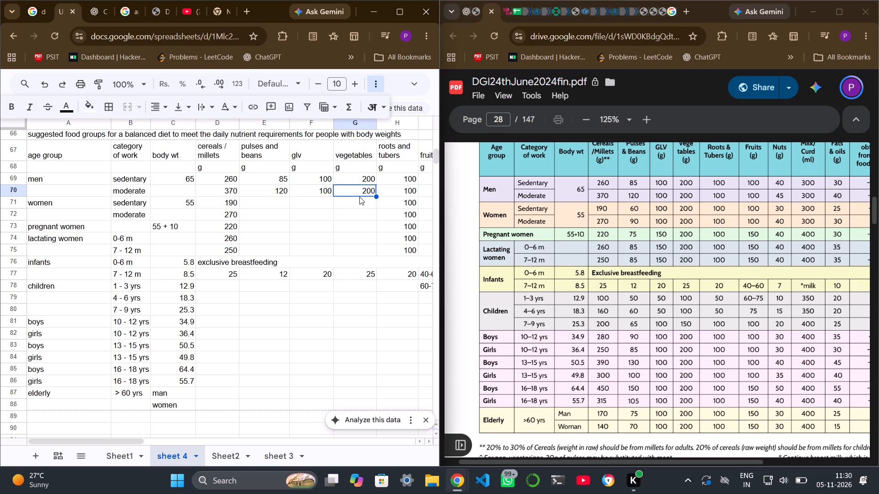
Enter the pulses and beans amounts 60, 90, 75, 85 and 85 for women, pregnant women and lactating women in E71 to E75.
click(269, 204)
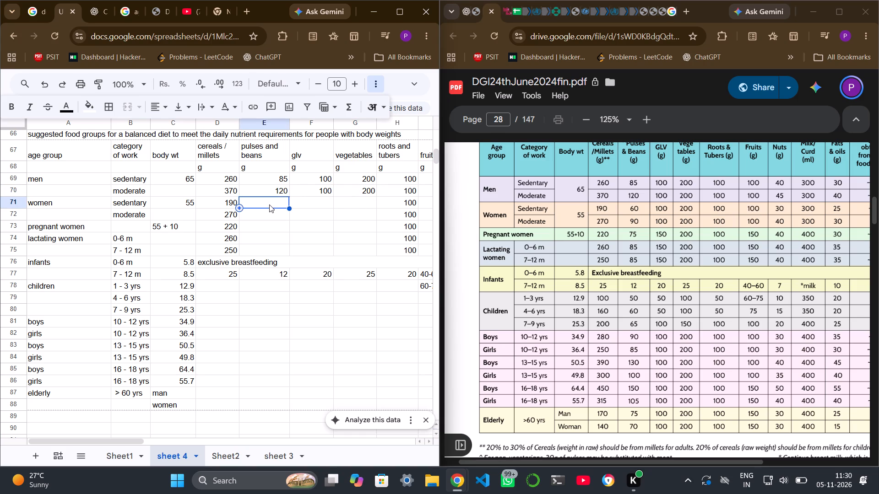
text(60)
key(Return)
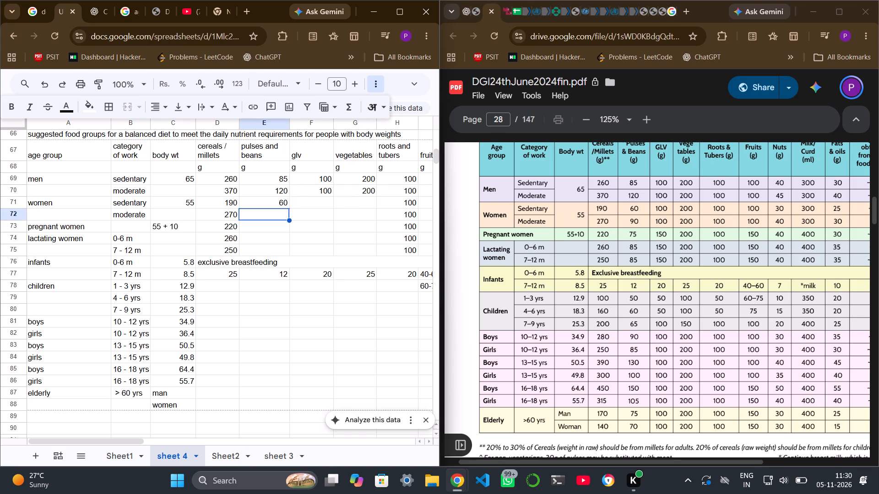
text(90)
key(Return)
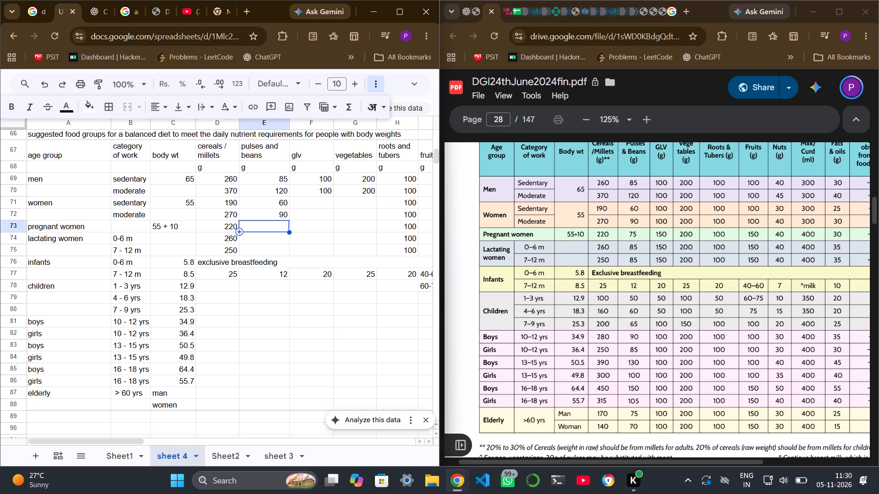
text(75)
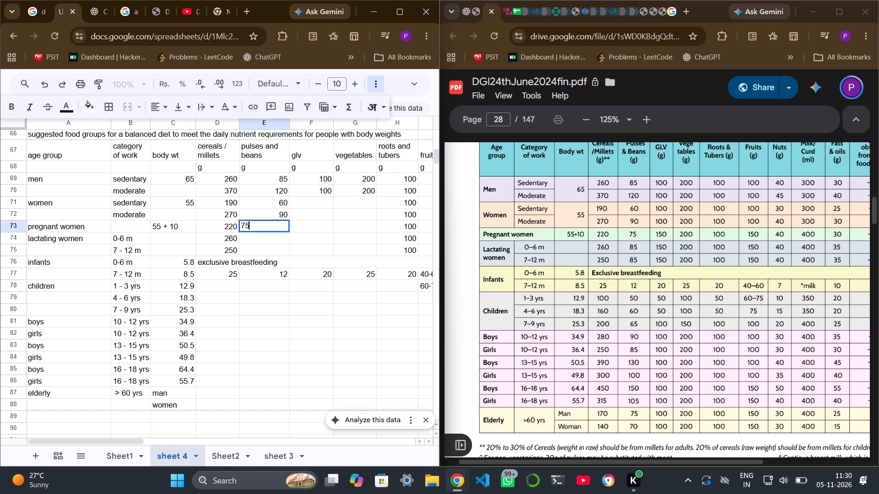
key(Return)
text(85)
key(Return)
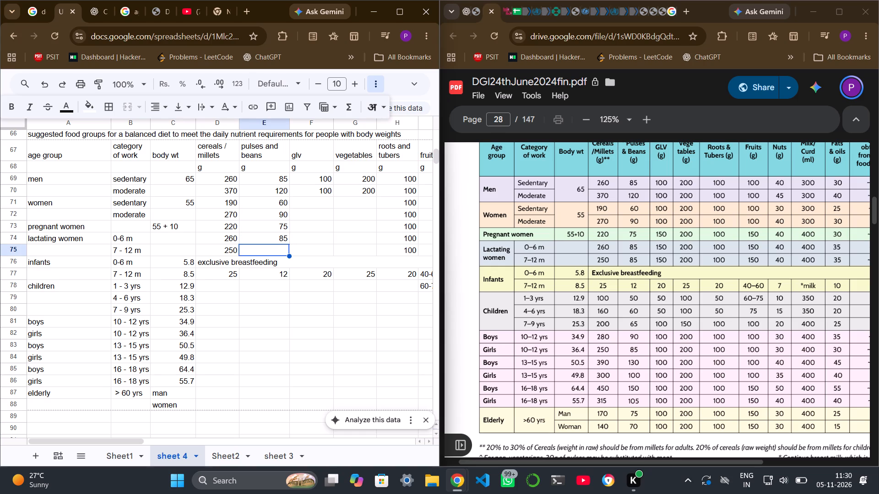
text(85)
key(Right)
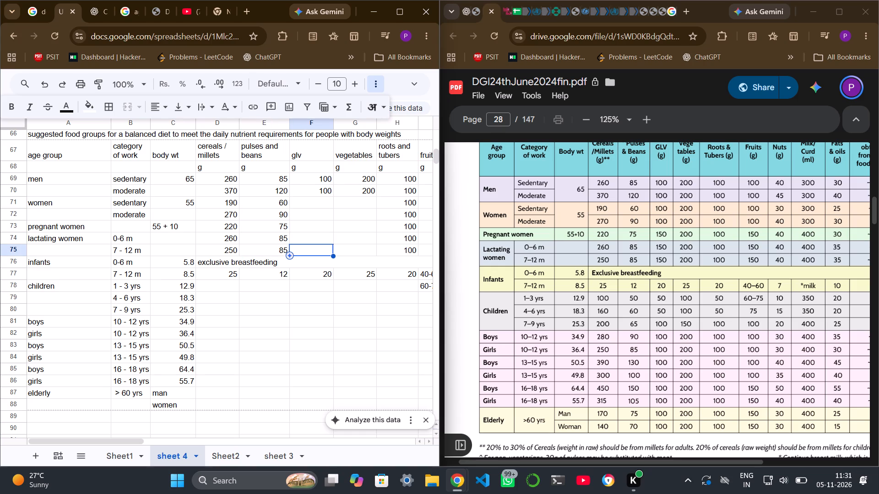
Fill the GLV amount 100 from F69 down to F72, covering both women rows.
key(Up)
key(Up)
key(Up)
key(Up)
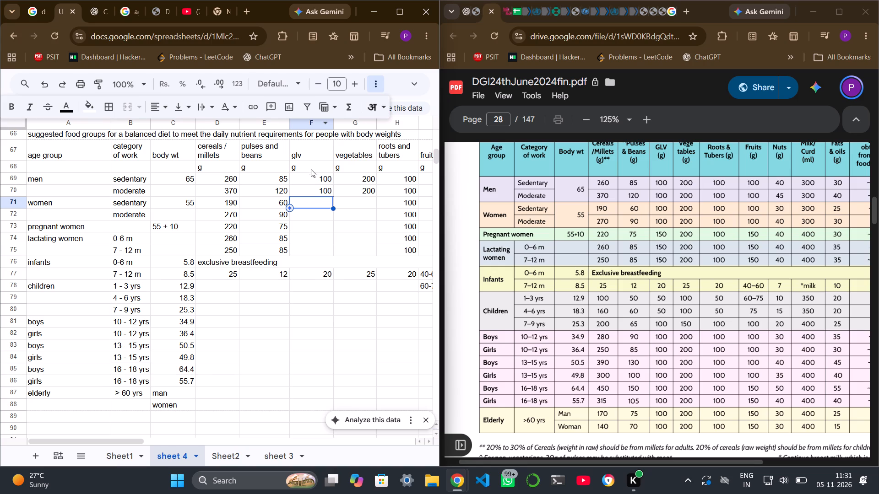
triple_click(184, 197)
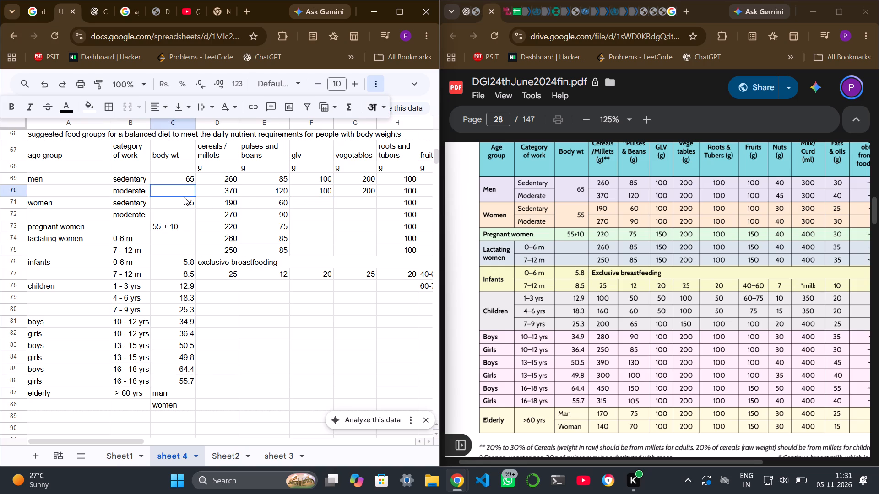
click(327, 176)
drag(333, 184, 331, 220)
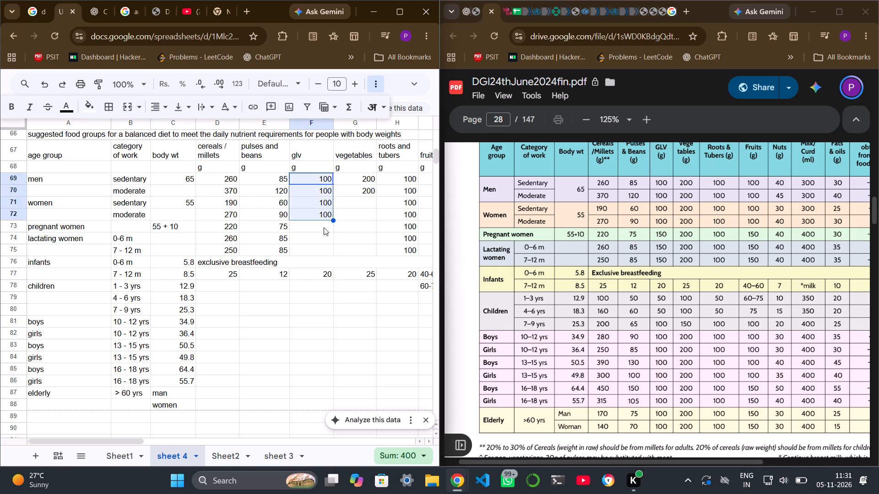
Enter GLV 150 for pregnant women in F73 and fill it down to F75 for lactating women.
click(322, 226)
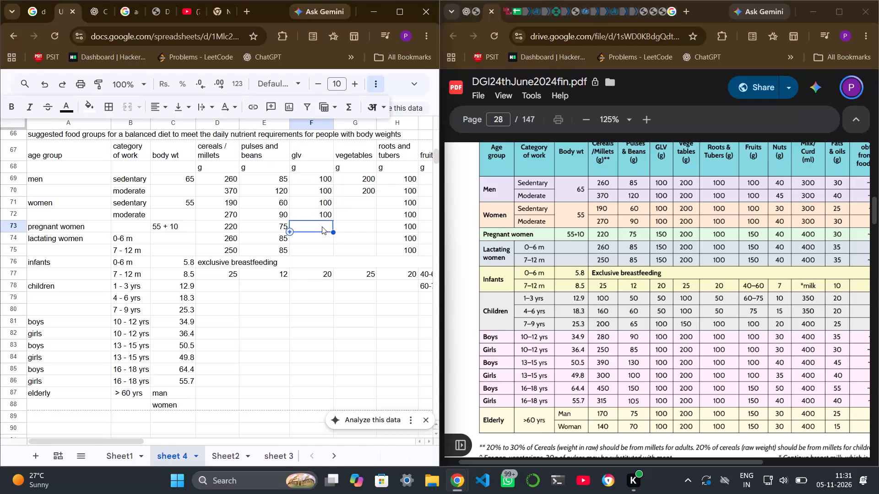
text(150)
key(Return)
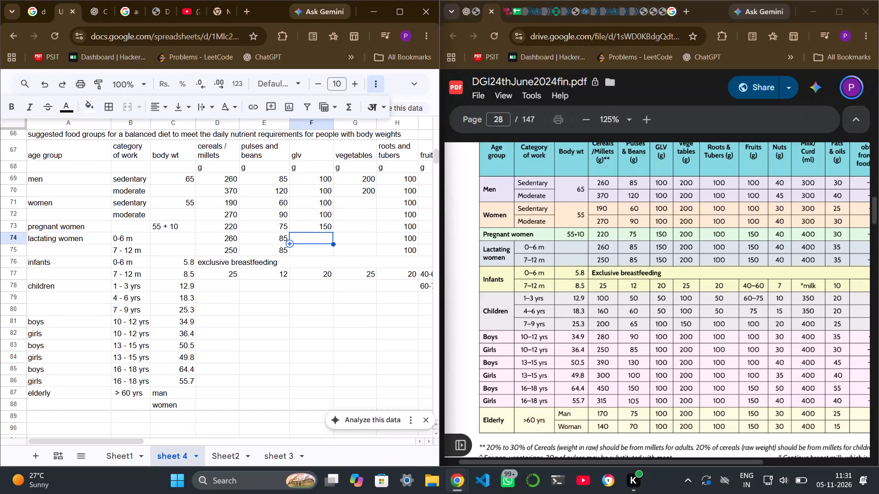
click(331, 227)
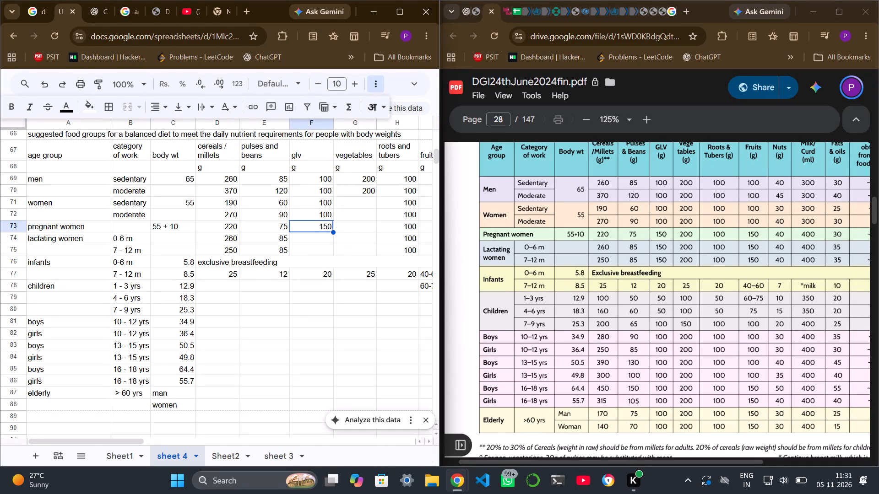
drag(334, 233, 334, 247)
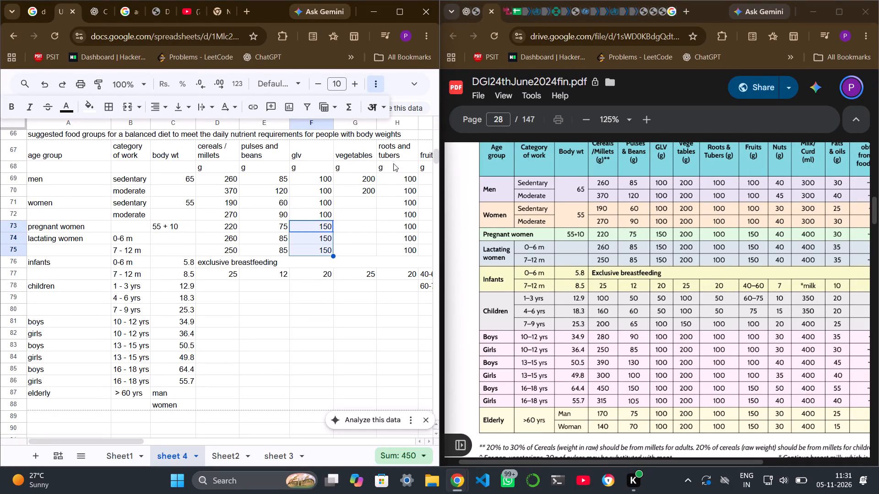
Fill the vegetables amount 200 from G70 down to G75 for women, pregnant women and lactating women.
click(372, 188)
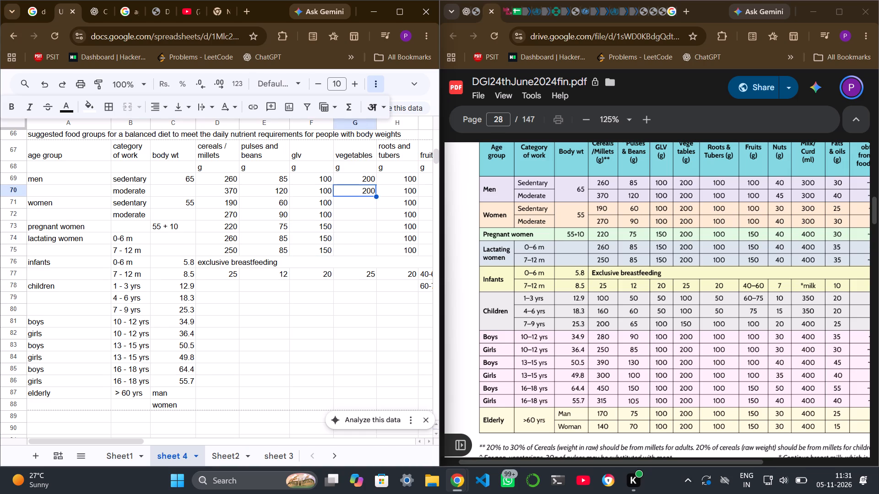
drag(376, 196, 377, 251)
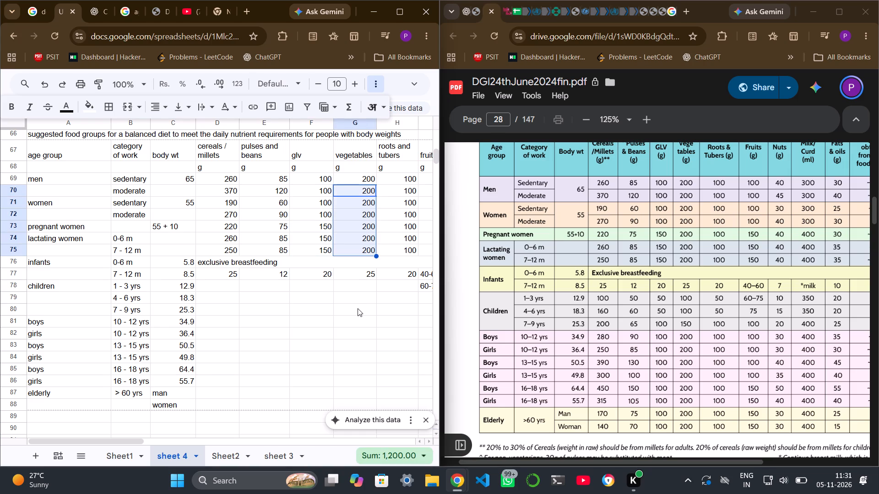
Enter the amounts 100, 50, 50, 100 and 50 for children 1 - 3 yrs in D78 to H78, cereals through roots and tubers.
scroll(358, 308, down, 1)
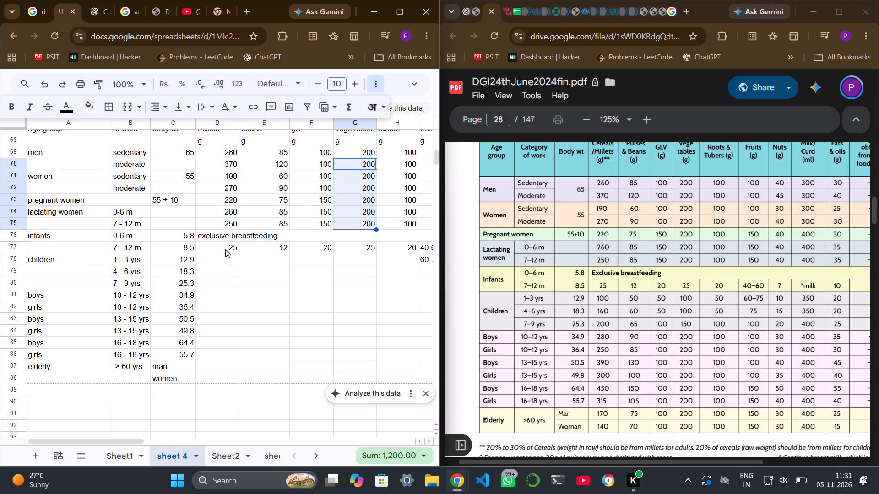
click(229, 257)
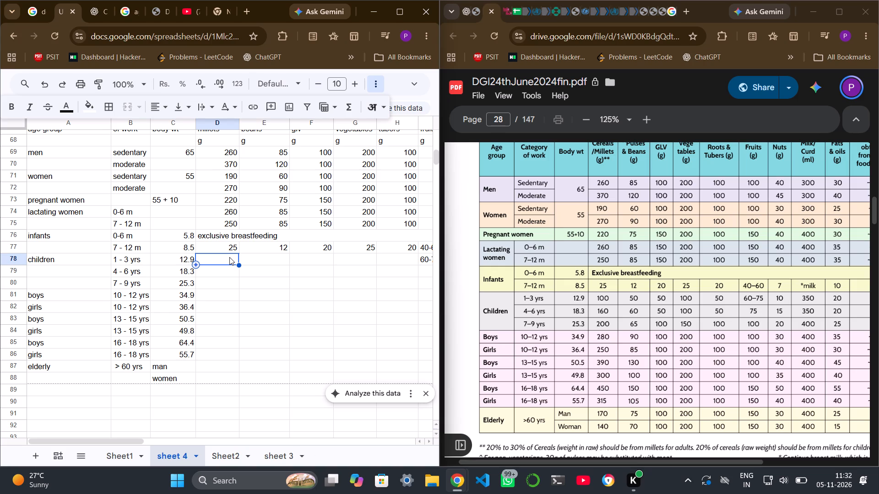
text(100)
key(Right)
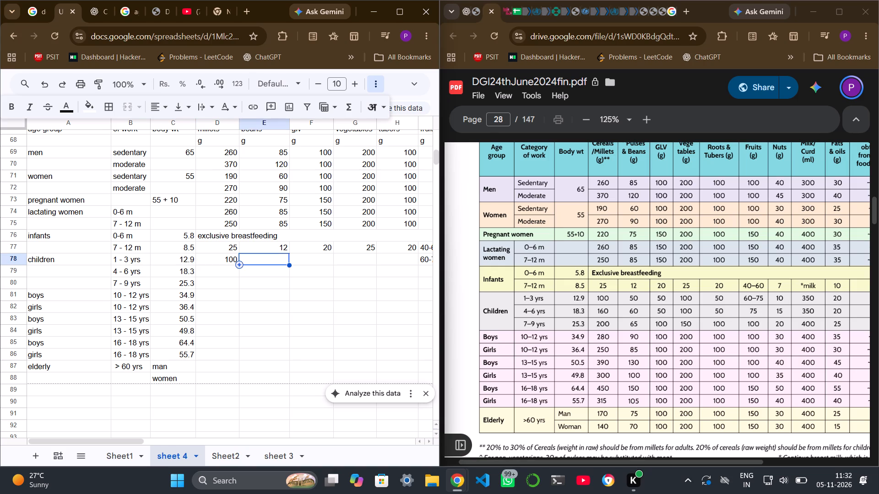
key(2)
key(BackSpace)
text(50)
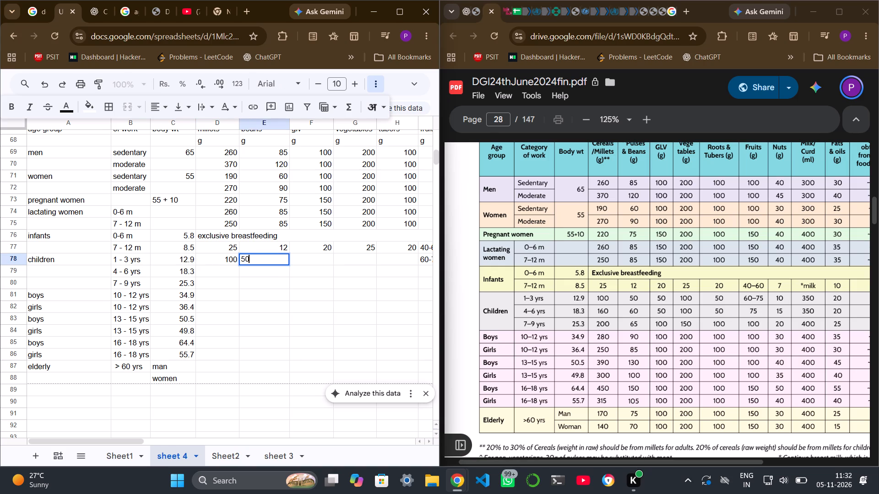
key(Right)
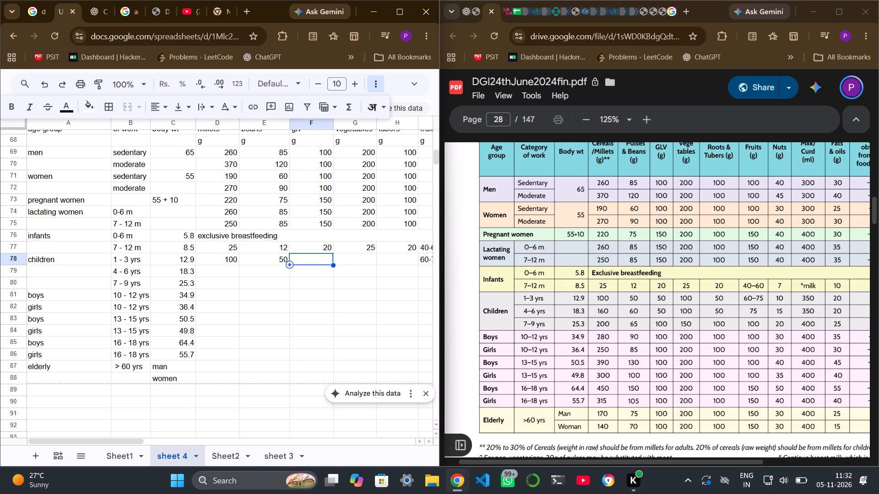
text(50)
key(Right)
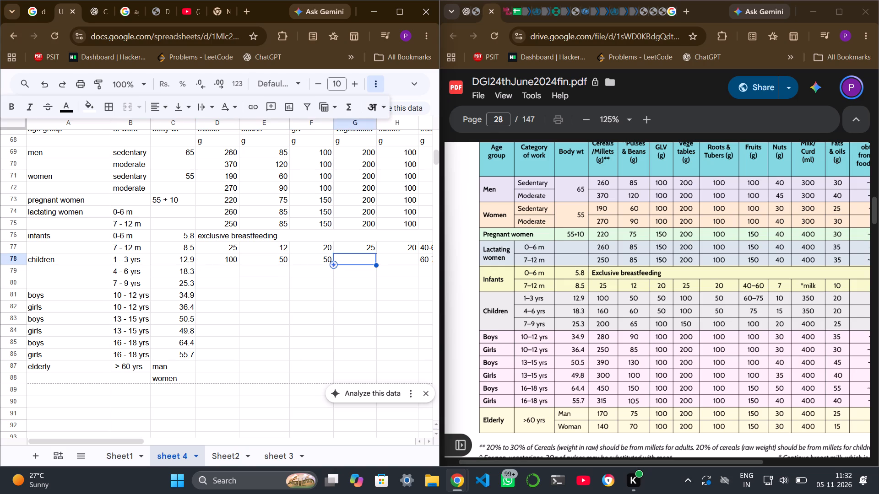
text(100)
key(Right)
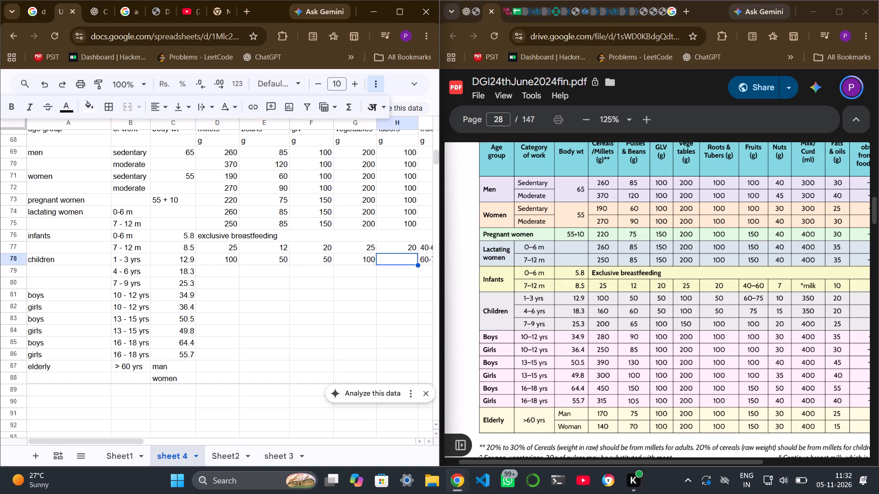
text(50)
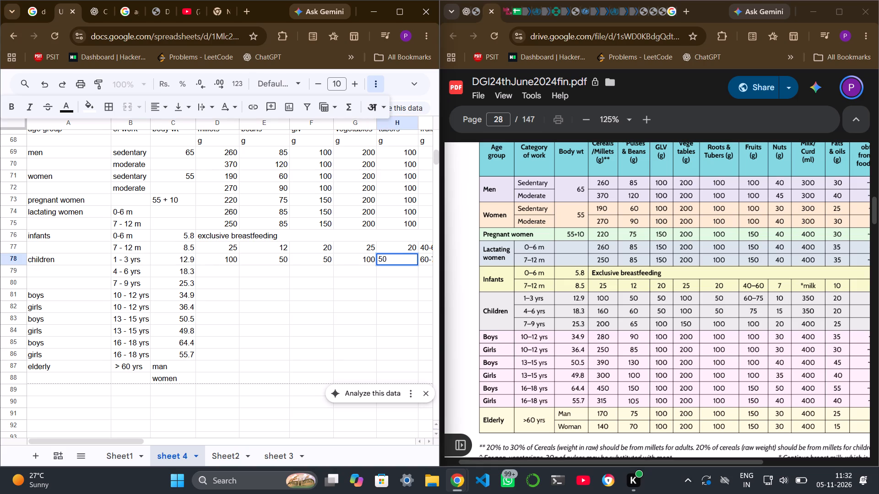
key(Down)
Fill row 79 for children 4 - 6 yrs with 160, 60, 50, 100 and 50 in D79 to H79.
text(50)
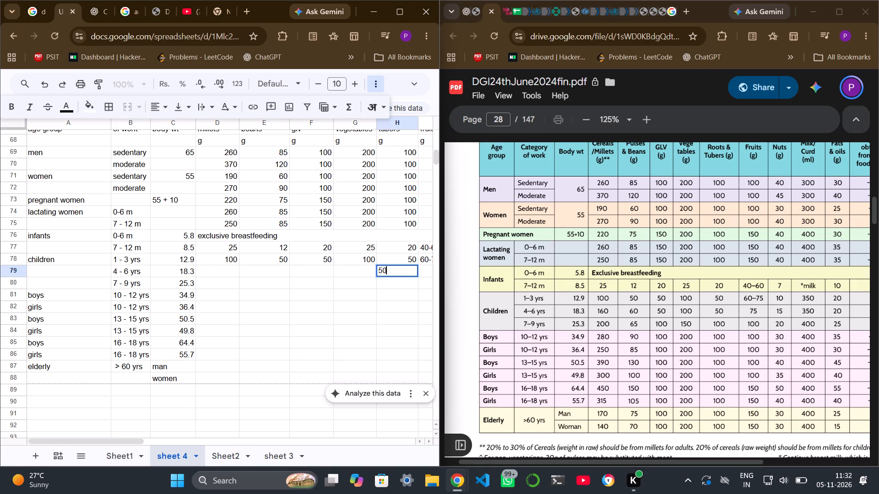
key(Left)
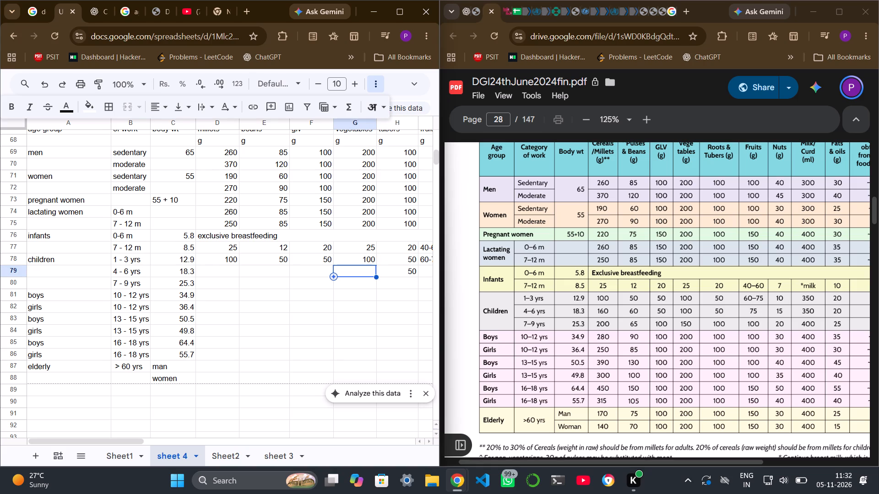
text(100)
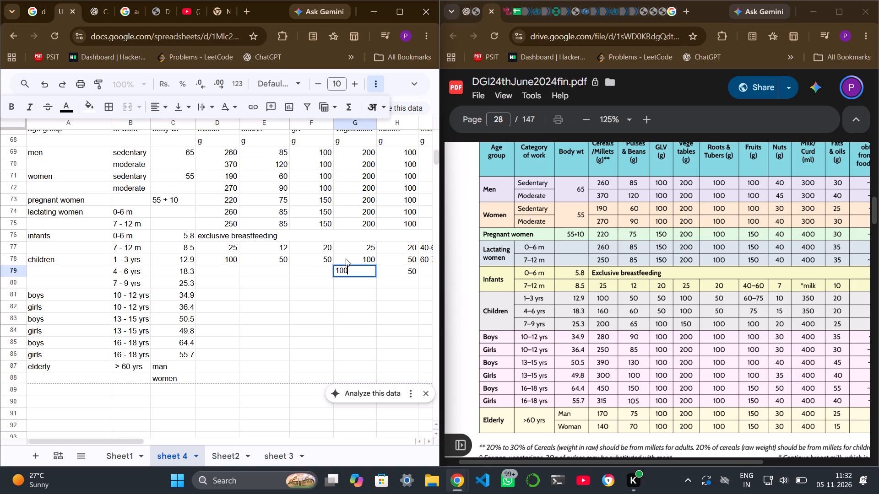
key(Left)
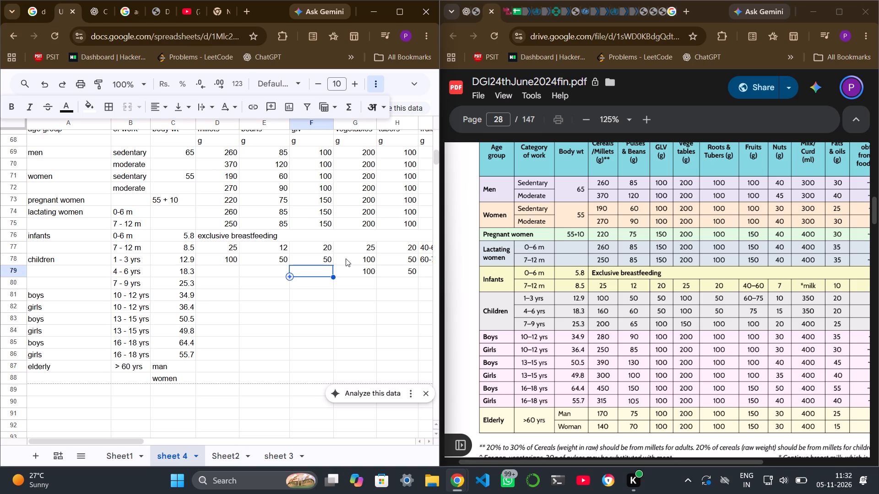
text(60)
key(Left)
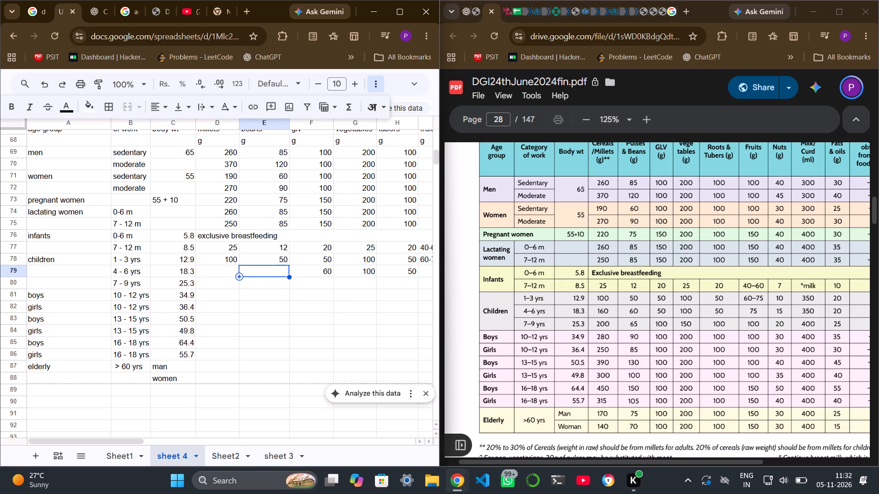
click(321, 273)
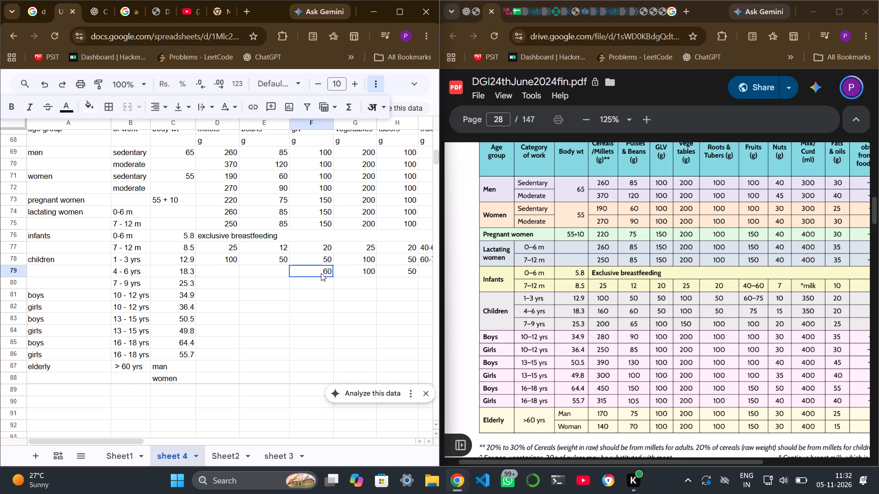
text(50)
key(Left)
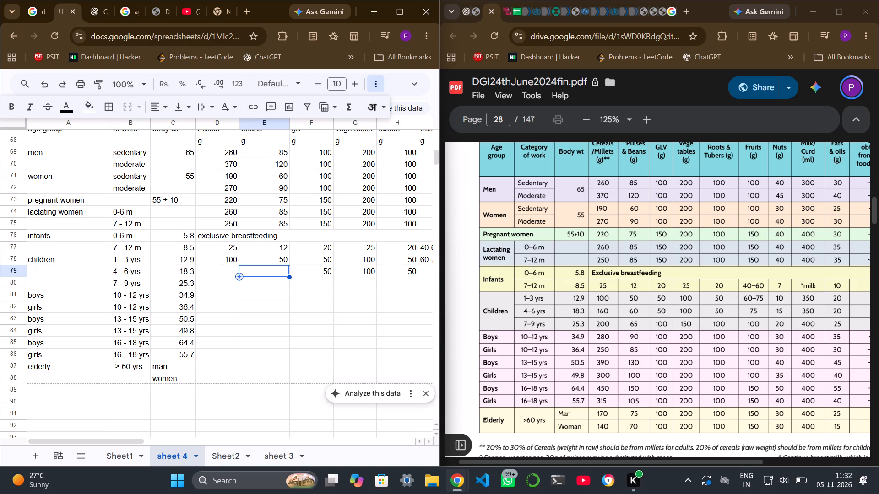
text(60)
key(Left)
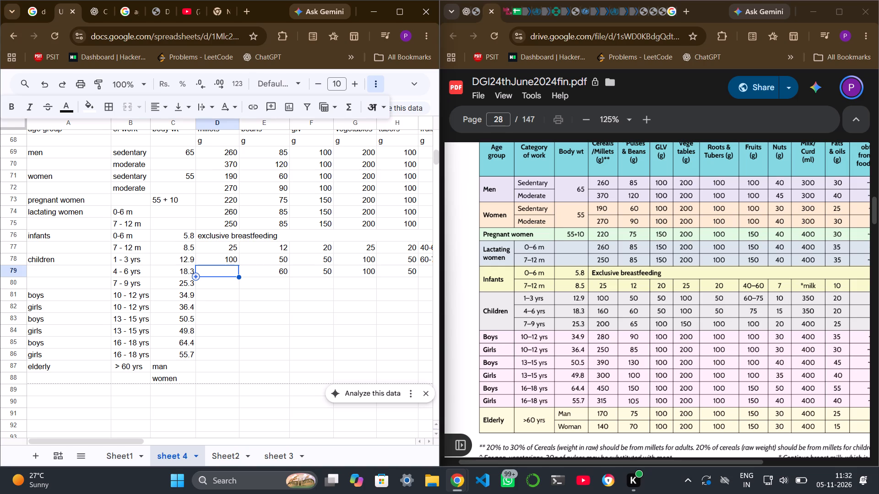
text(16)
key(0)
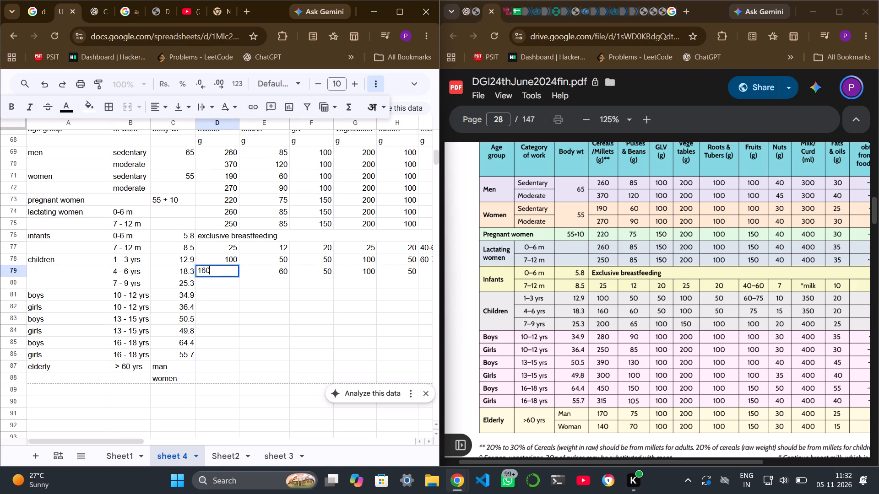
key(Return)
Enter the cereals amounts 200, 280, 250, 390 and 300 in D80 to D84, from children 7 - 9 yrs to girls 13 - 15 yrs.
text(200)
key(Return)
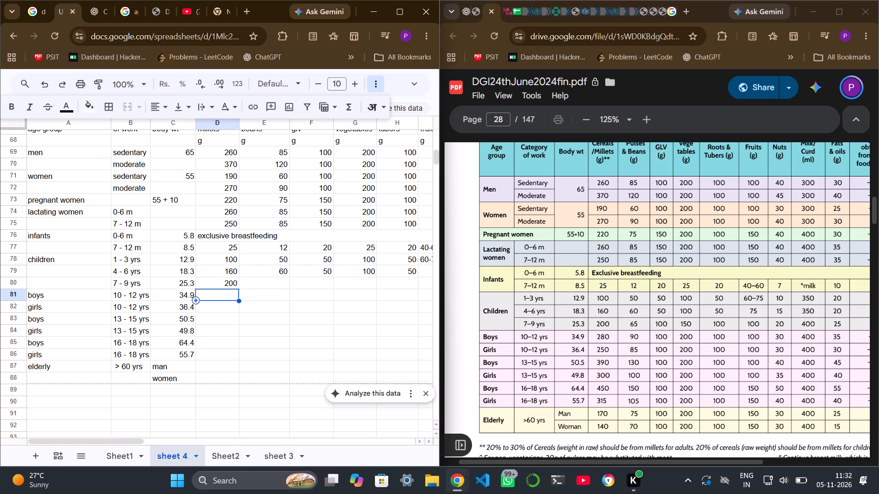
text(280)
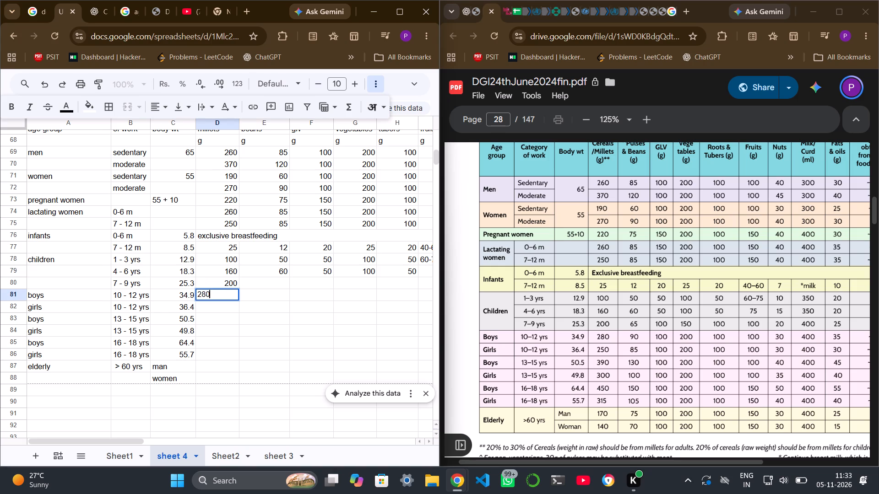
key(Return)
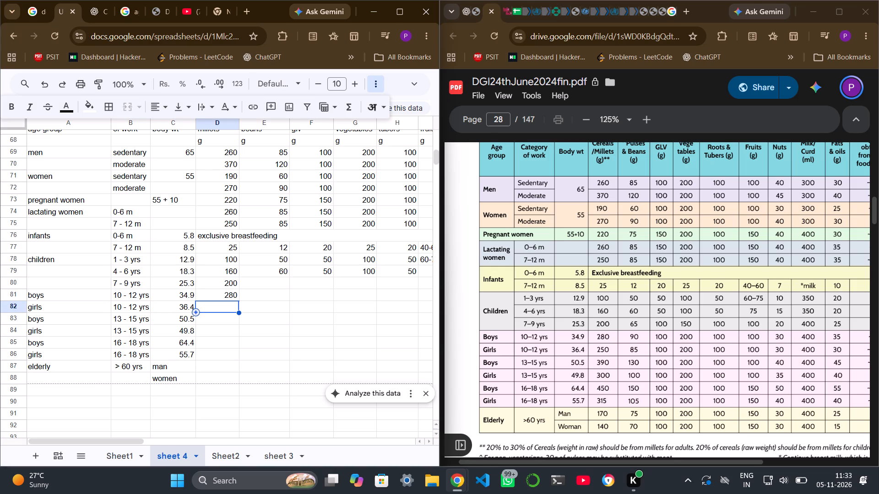
text(250)
key(Return)
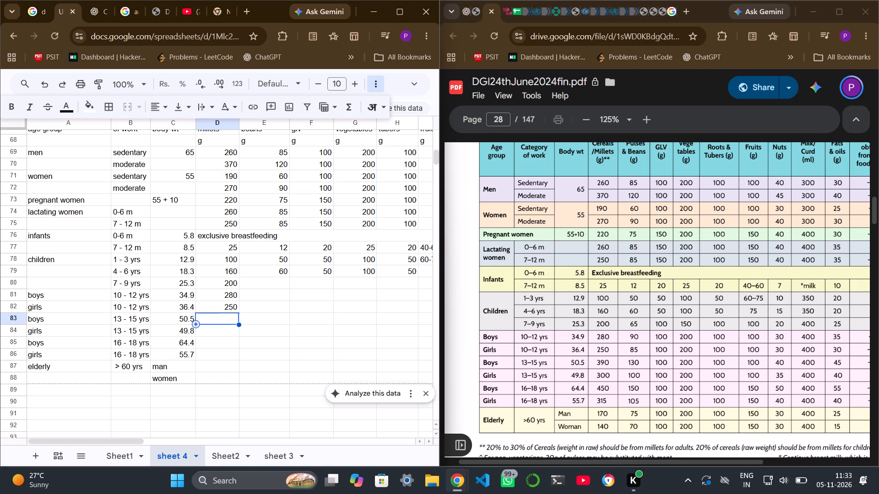
text(390)
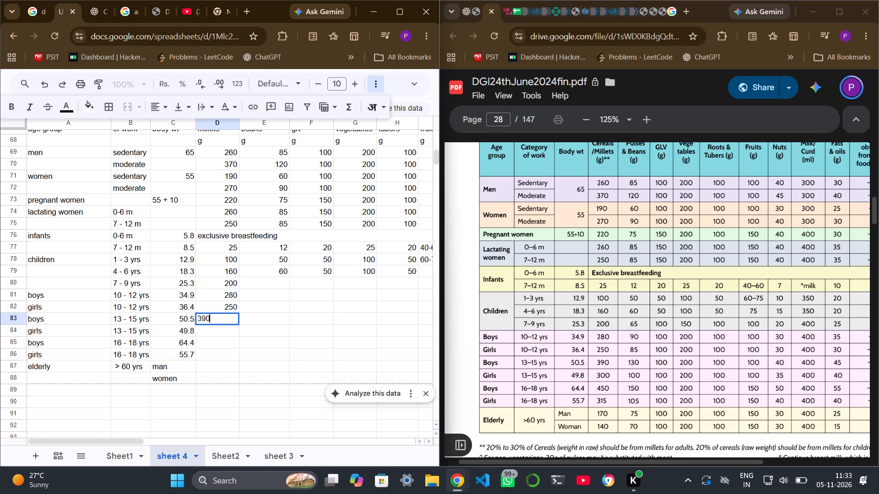
key(Return)
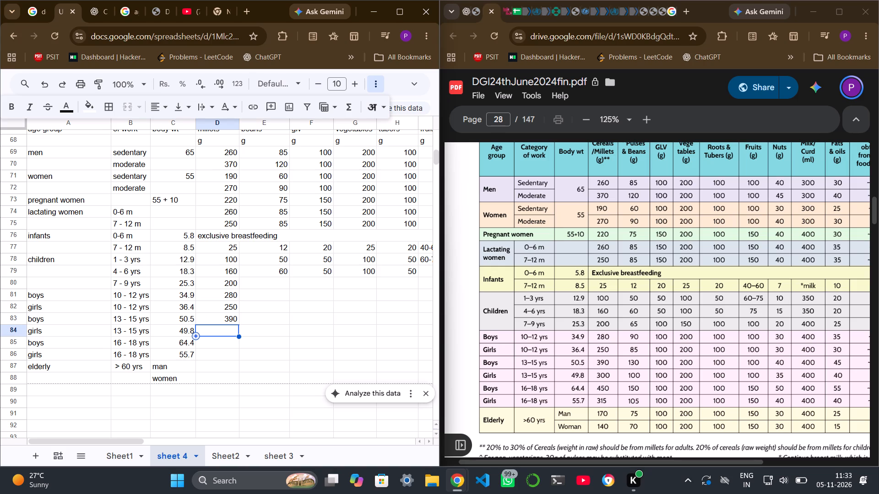
text(300)
key(Return)
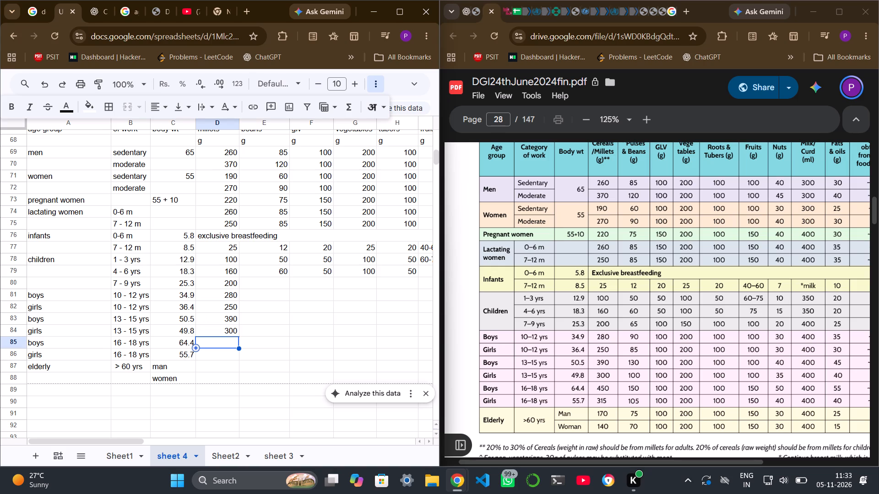
Enter the cereals amounts 450, 315, 170 and 140 in D85 to D88 for boys and girls 16 - 18 yrs and the elderly.
text(4500)
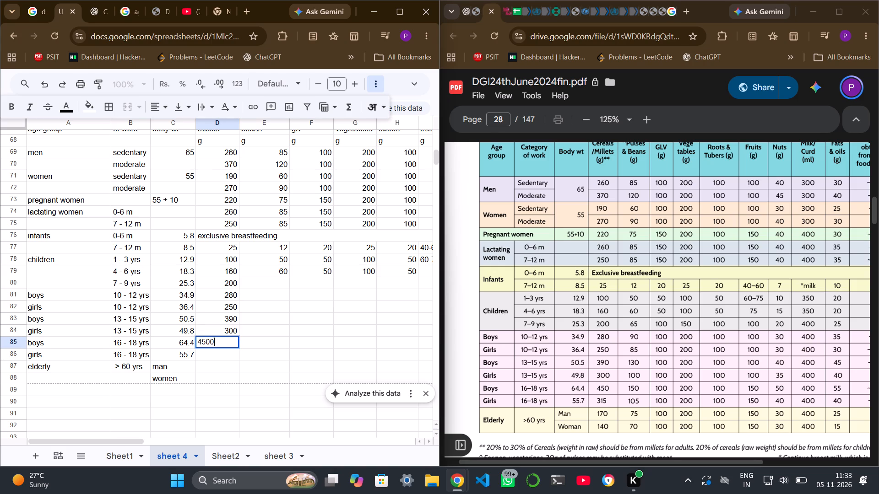
key(BackSpace)
key(Return)
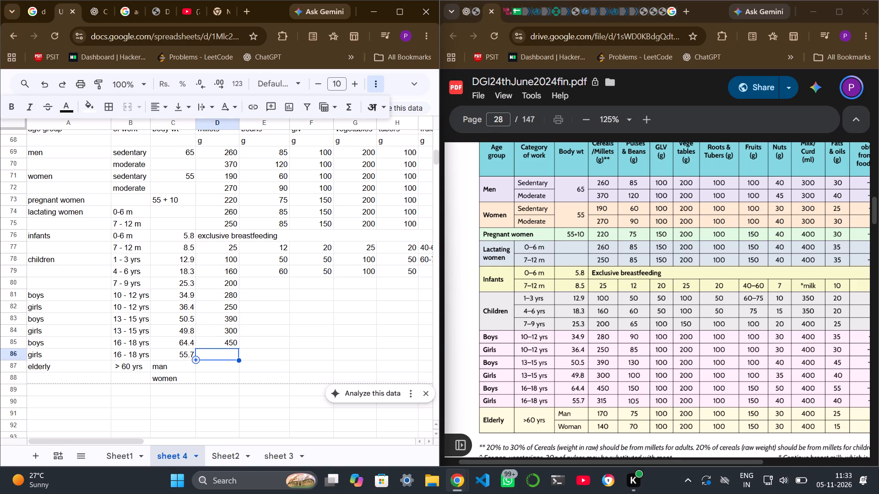
text(315)
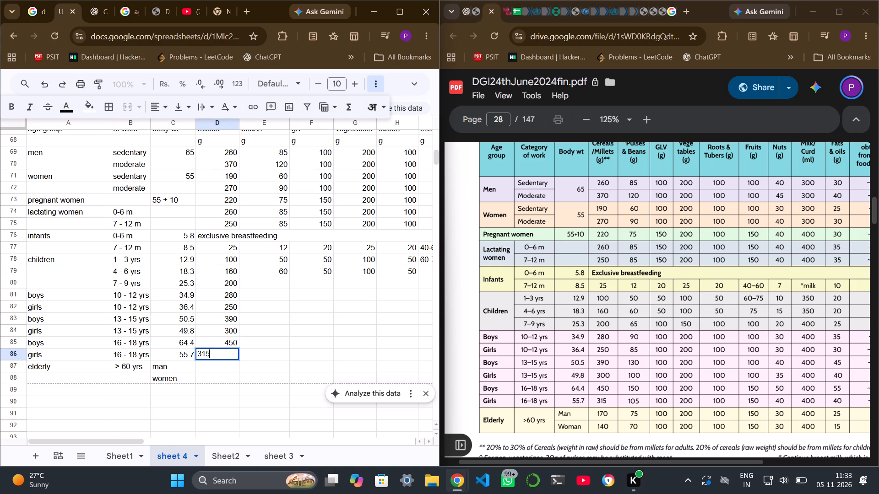
key(Return)
text(170)
key(Return)
text(140)
key(Right)
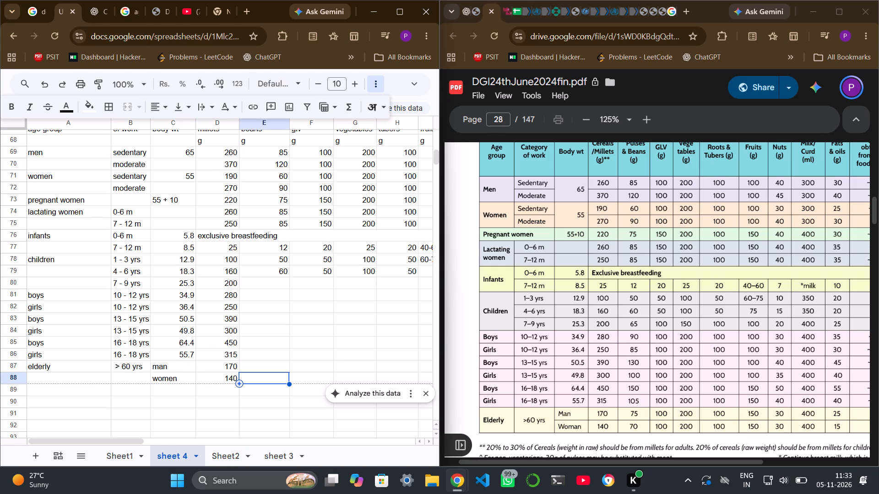
Enter the pulses and beans amounts 70 in E88, 75 in E87 and 315 in E86 for the elderly and girls 16 - 18 yrs.
text(70)
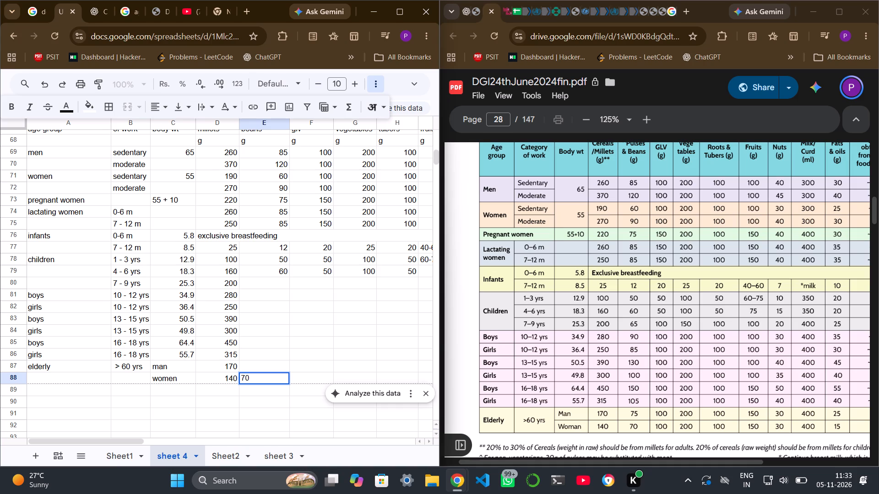
key(Up)
text(75)
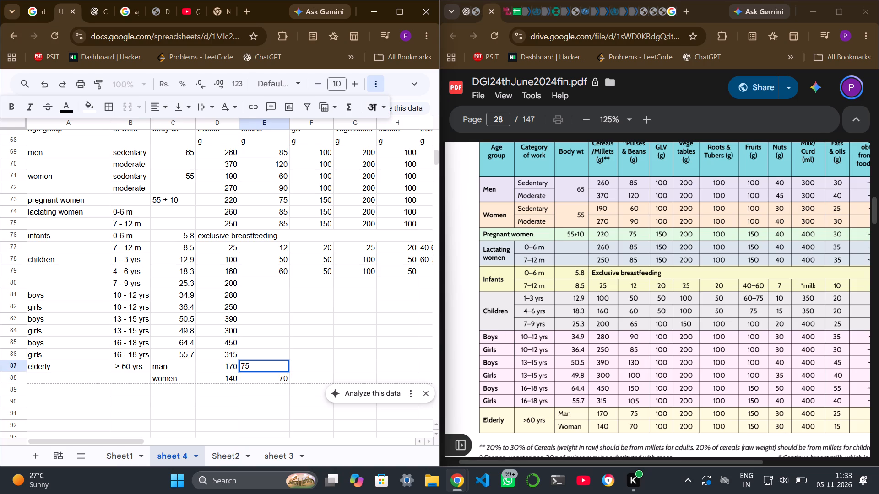
key(Up)
text(315)
key(Up)
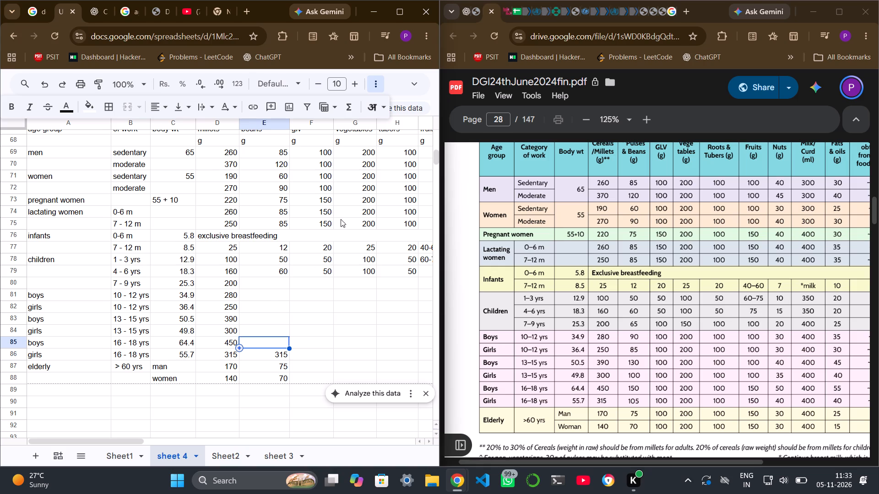
Enter the pulses and beans amounts 65, 90, 85 and 130 in E80 to E83, from children 7 - 9 yrs to boys 13 - 15 yrs.
click(282, 283)
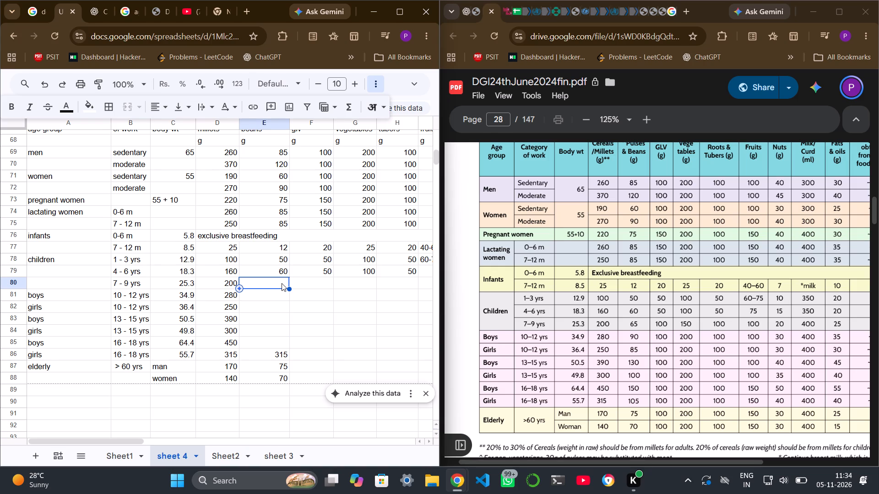
text(65)
key(Return)
text(90)
key(Return)
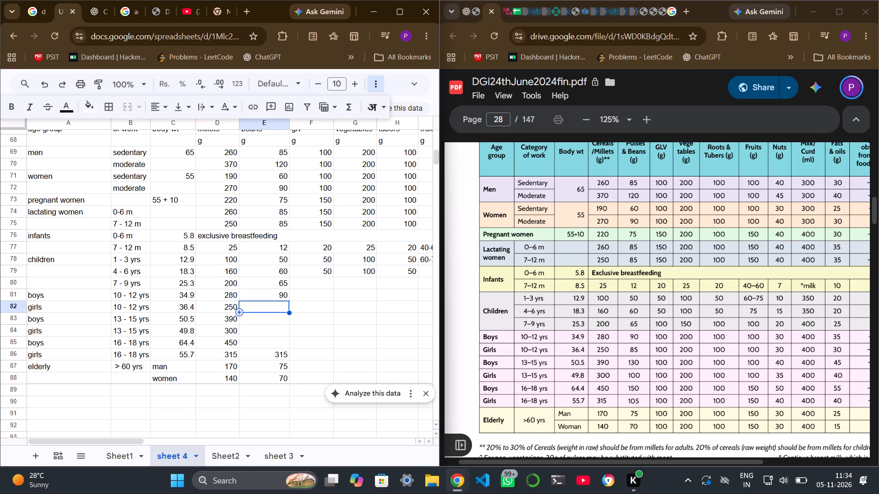
text(85)
key(Return)
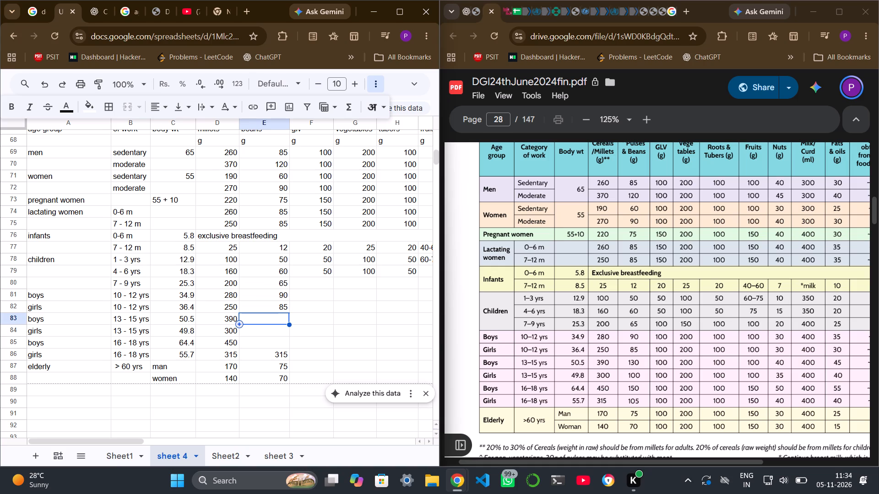
text(130)
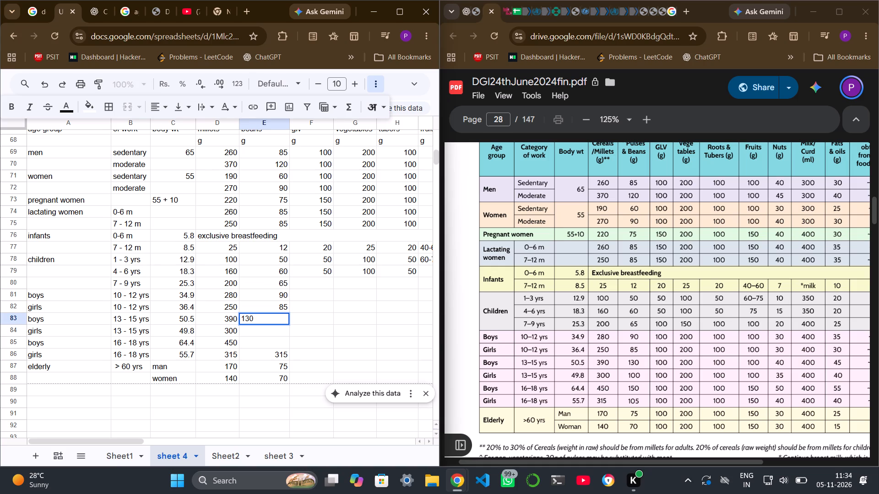
key(Return)
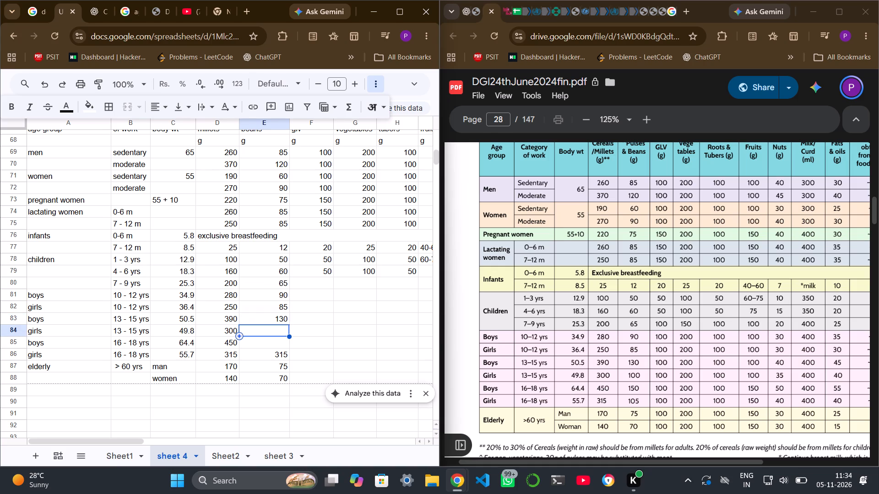
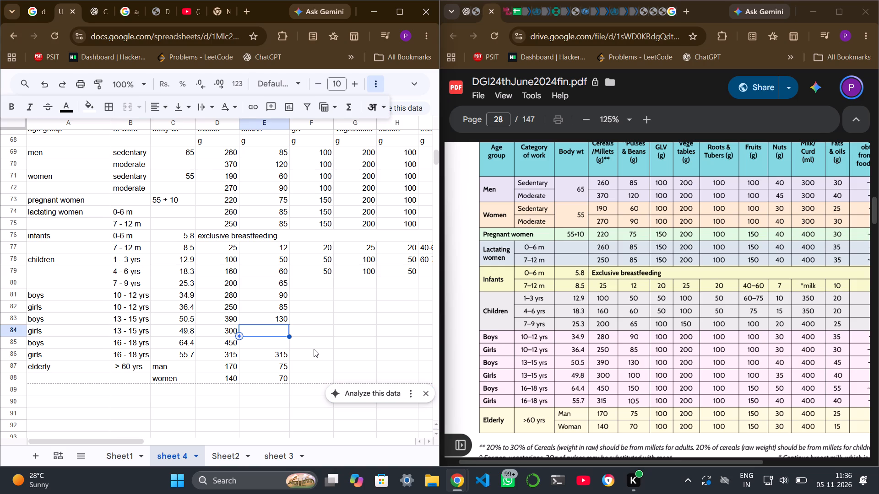
Enter the pulses and beans amounts 100, 150 and 105 in E84 to E86 for girls 13 - 15 yrs and boys and girls 16 - 18 yrs.
text(100)
key(Return)
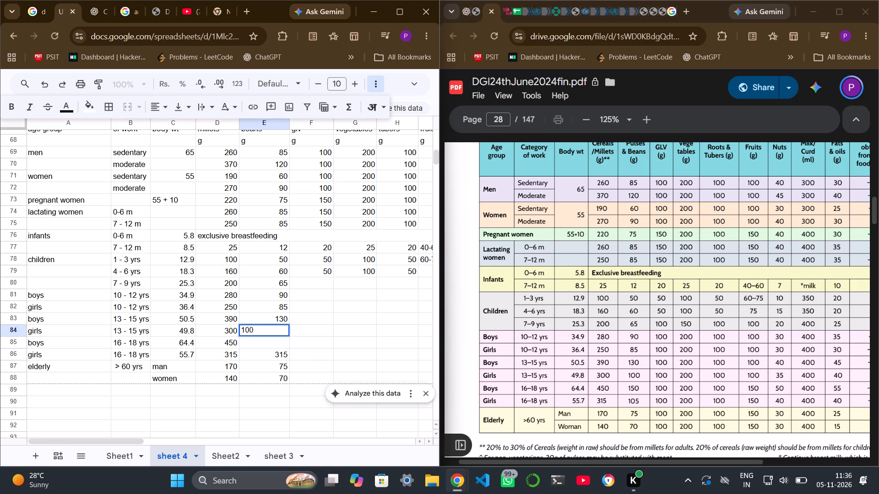
text(15)
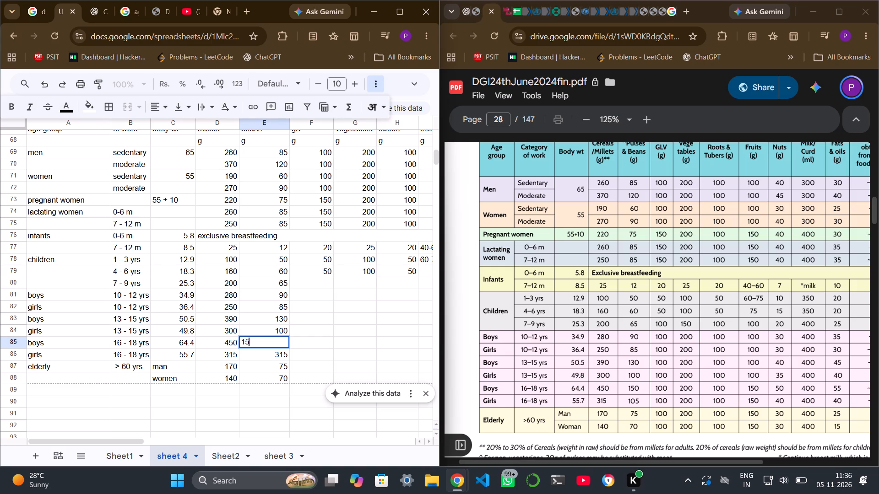
key(0)
key(Return)
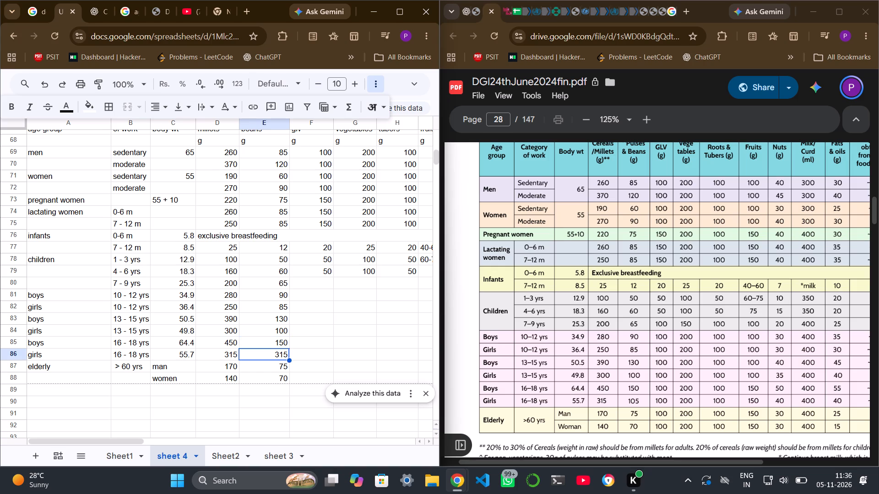
text(105)
key(Return)
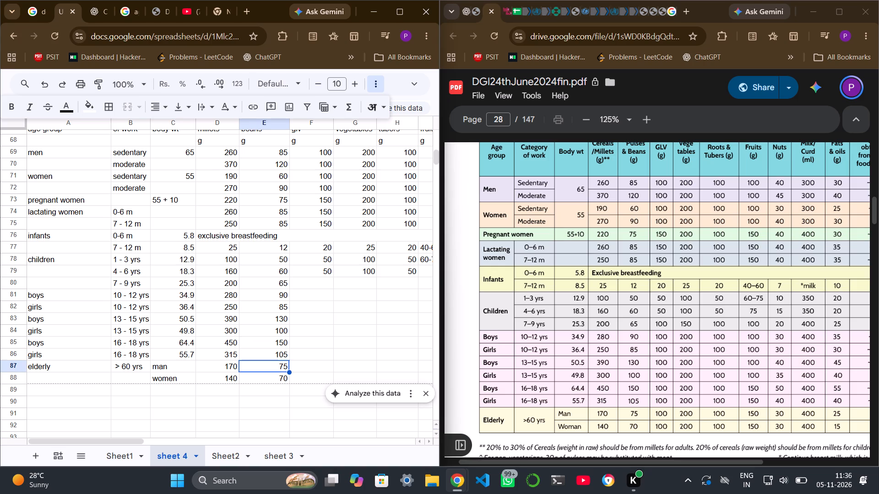
Enter the GLV amount 100 in F88 and fill it upward to F80, covering children 7 - 9 yrs through the elderly.
key(Right)
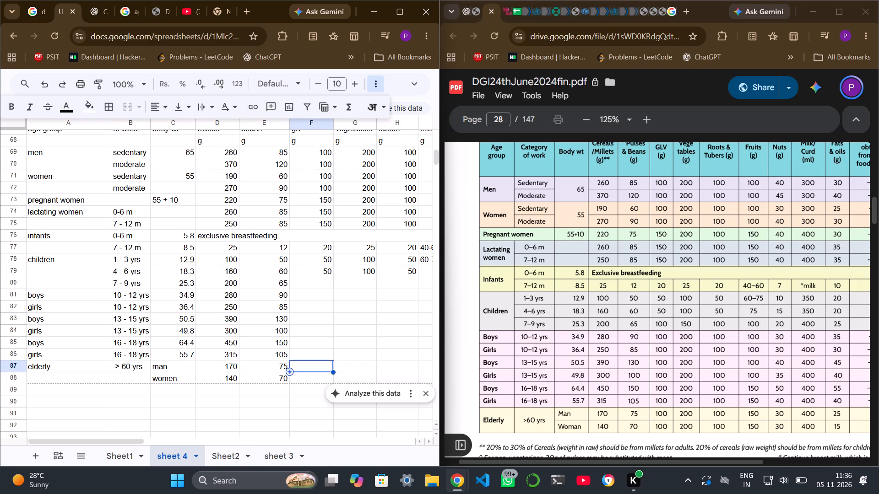
key(Down)
text(100)
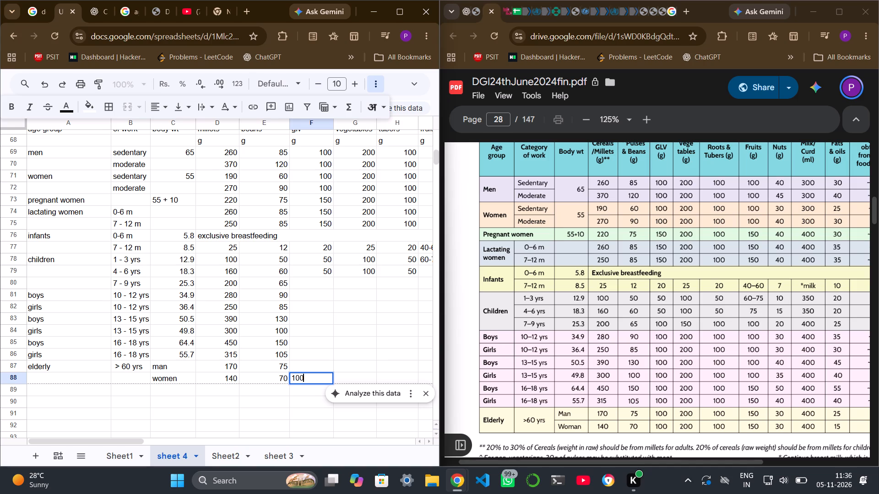
key(Return)
key(Up)
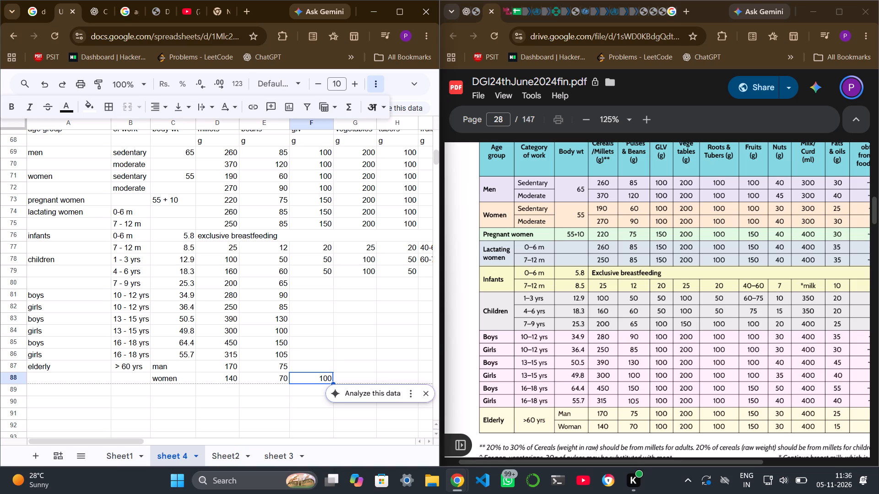
drag(332, 383, 329, 358)
drag(329, 358, 321, 314)
drag(321, 314, 315, 294)
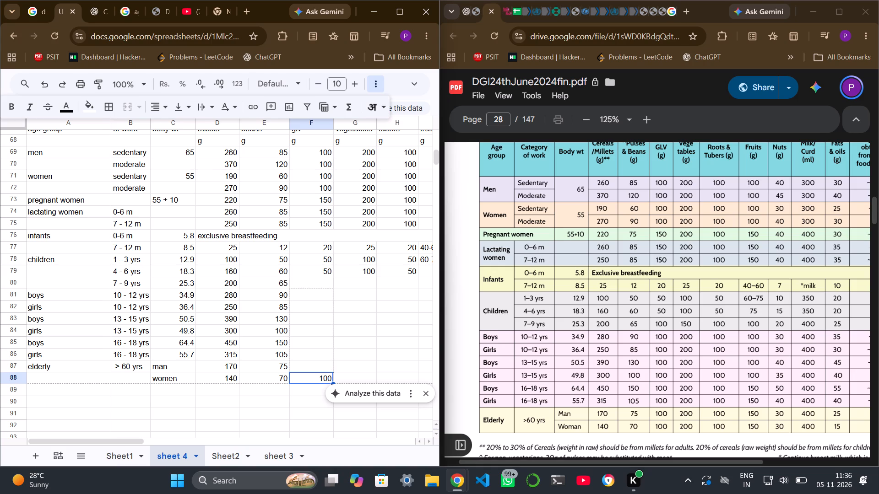
drag(315, 294, 311, 285)
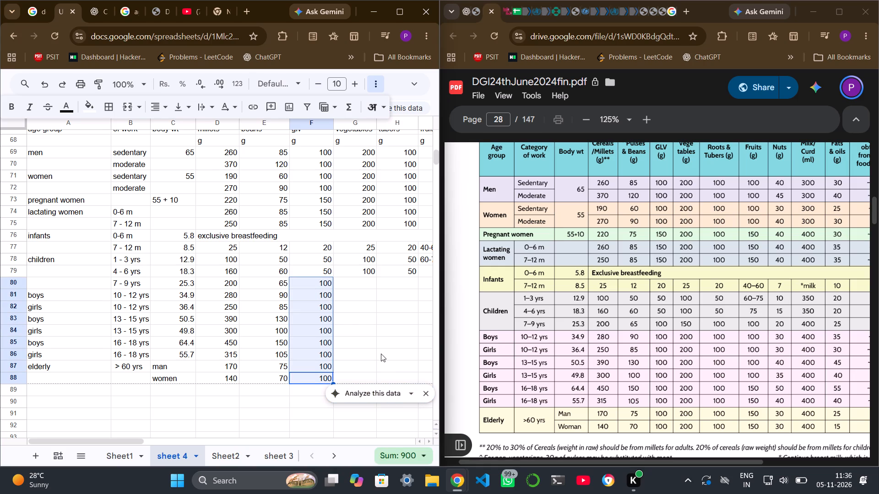
Enter the vegetables amounts 150 in G80 and 200 in G81, and fill the 200 down to G88 for the elderly women.
click(364, 282)
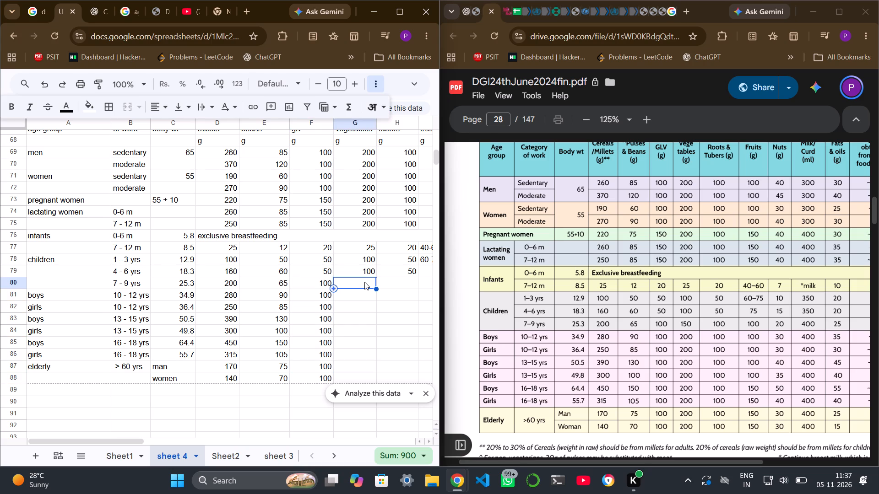
text(150)
key(Return)
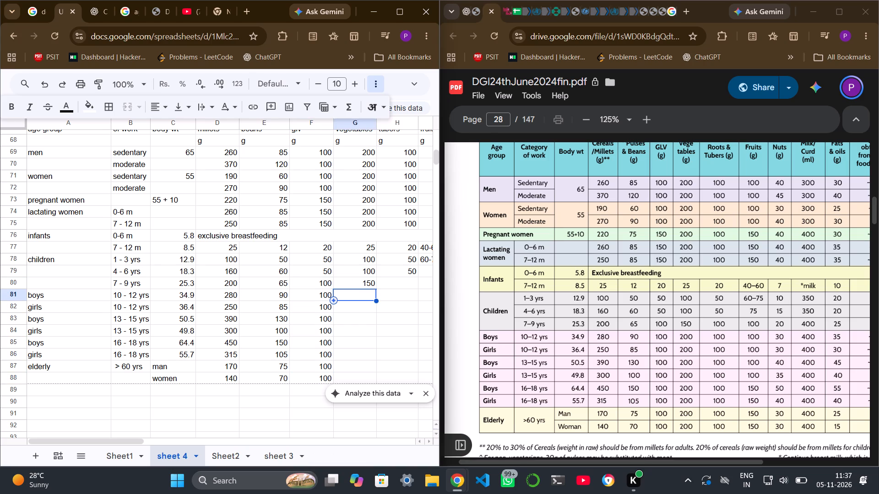
text(200)
key(Return)
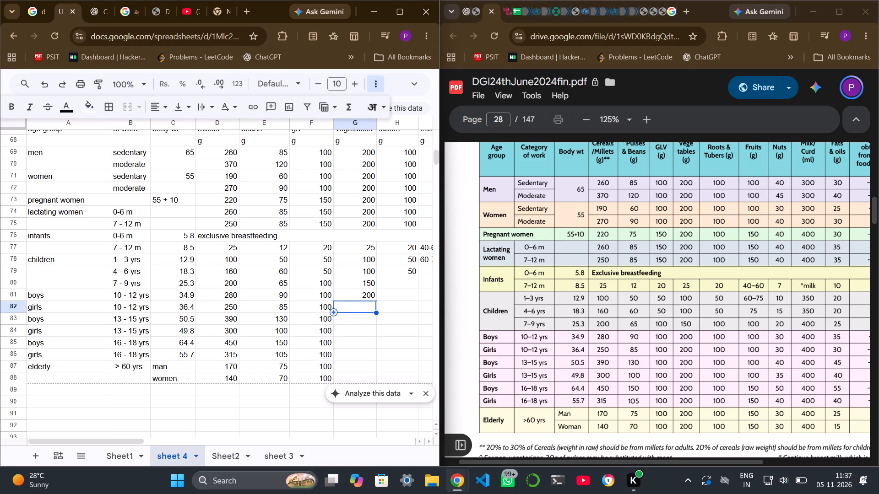
click(350, 297)
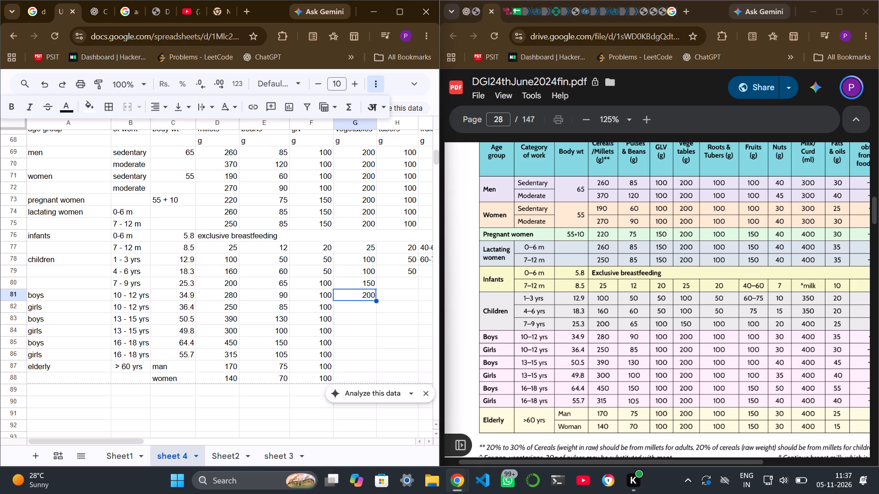
drag(376, 301, 377, 381)
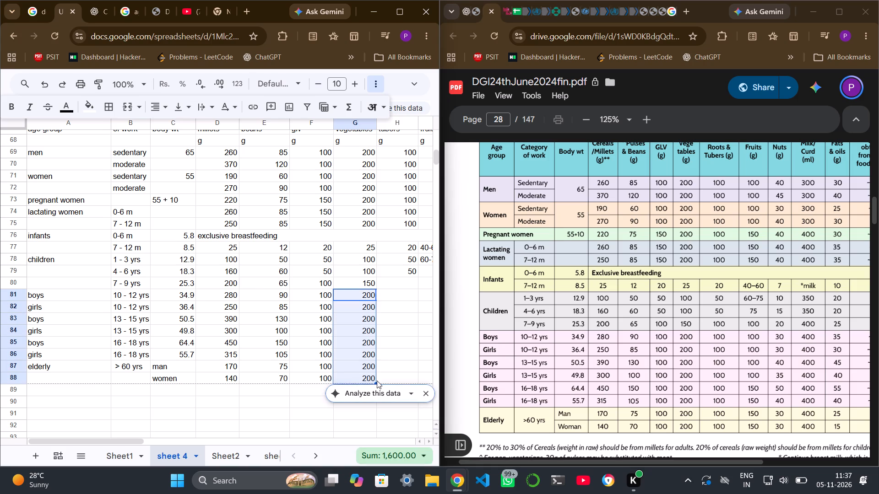
Select the roots and tubers cell H80 for children 7 - 9 yrs and review the remaining columns of rows 80 to 88.
click(402, 280)
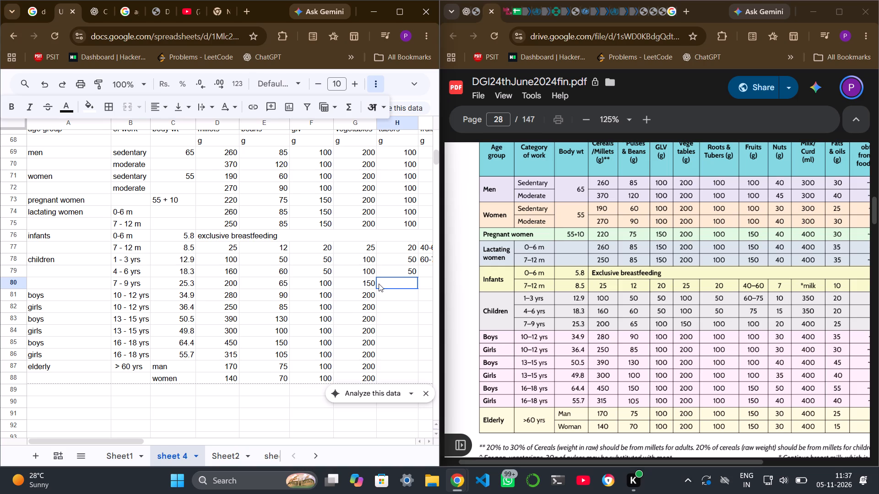
scroll(379, 284, left, 2)
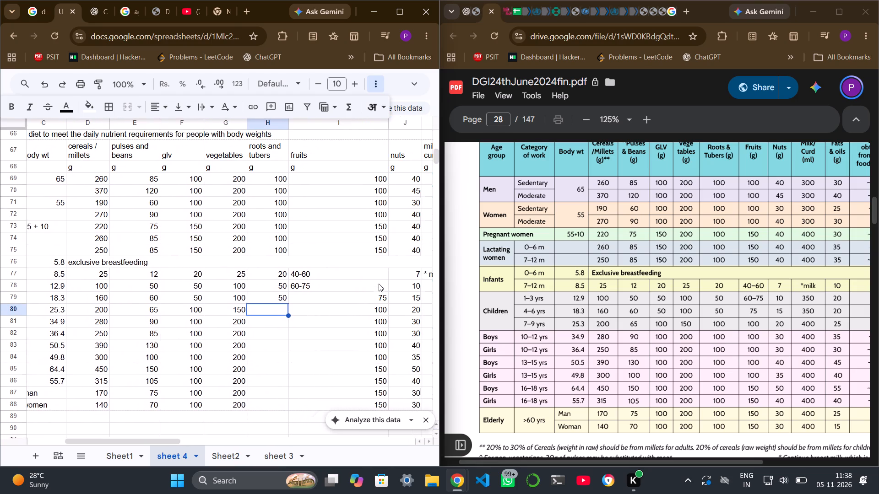
scroll(379, 284, left, 1)
scroll(379, 284, down, 1)
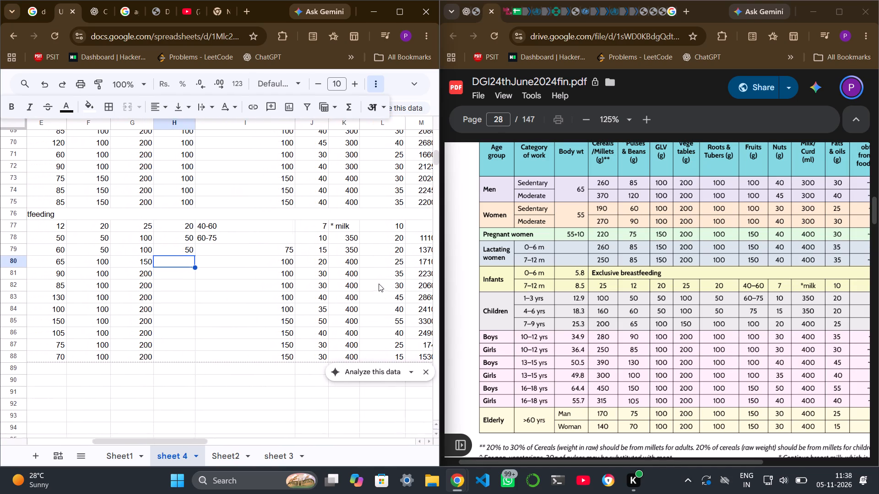
scroll(379, 284, down, 1)
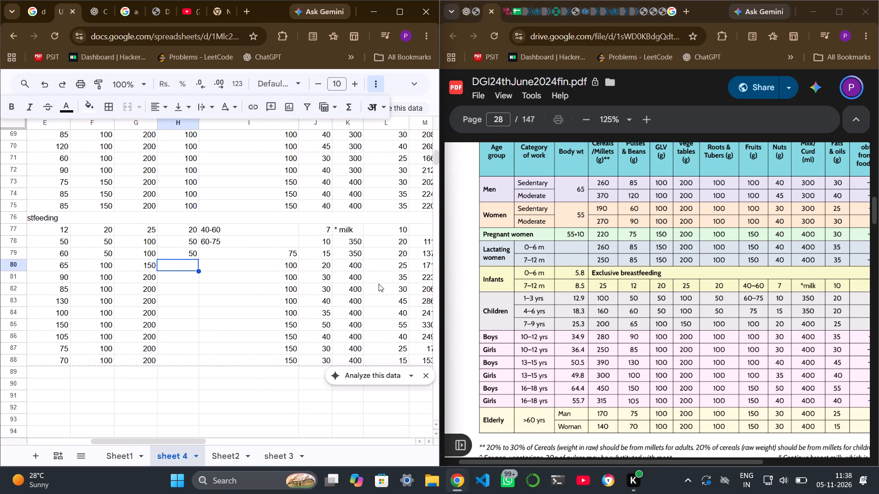
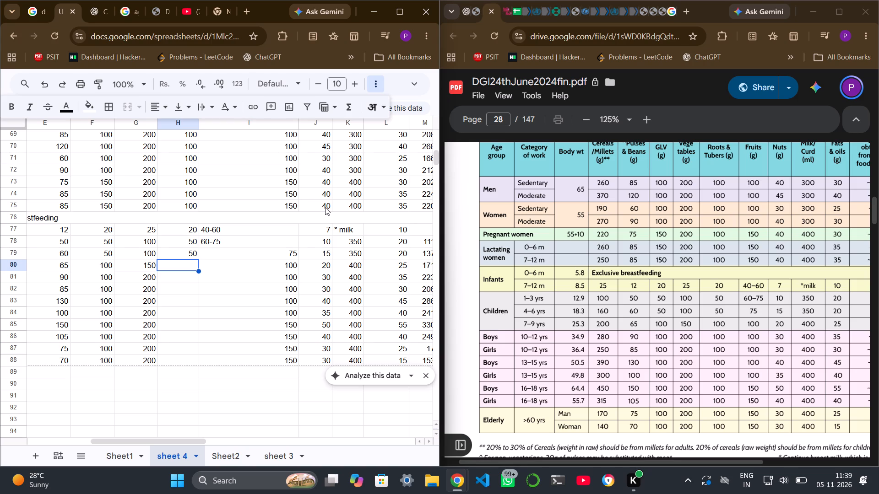
Enter the roots and tubers amount 100 in H80 and fill it down to H88 for the elderly women.
click(325, 207)
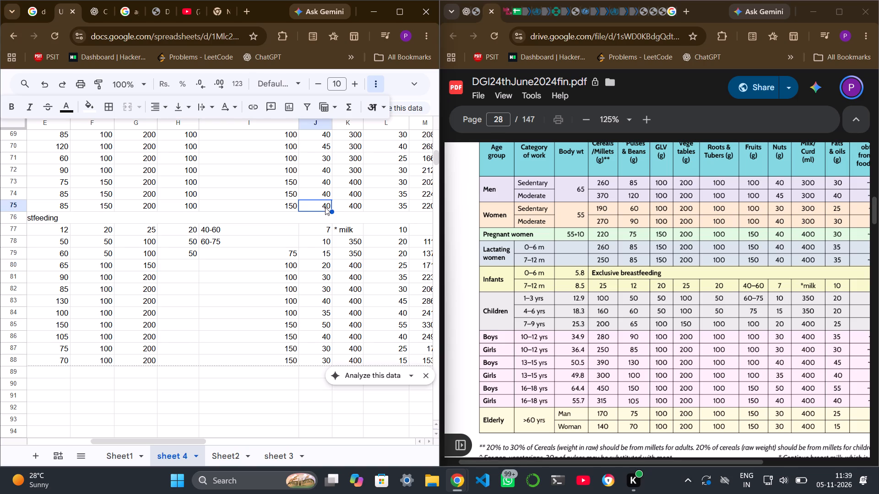
click(179, 265)
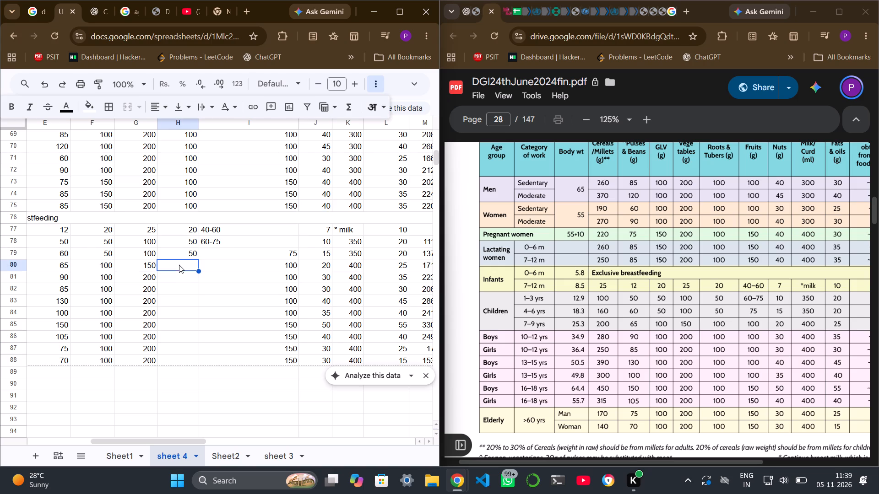
key(1)
text(00)
key(Return)
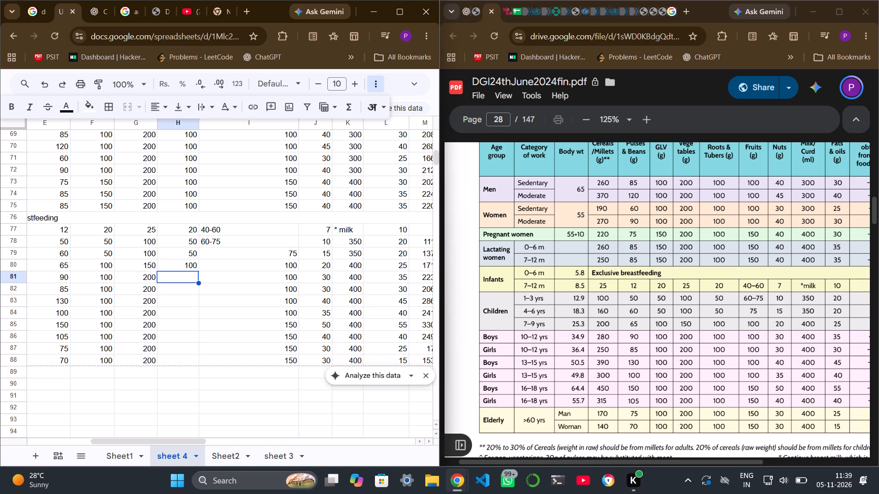
click(179, 264)
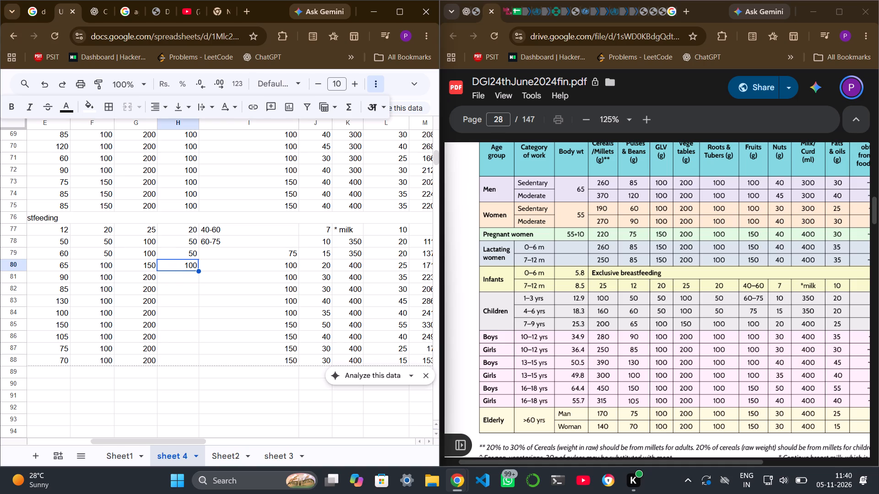
drag(200, 272, 204, 355)
drag(204, 355, 204, 359)
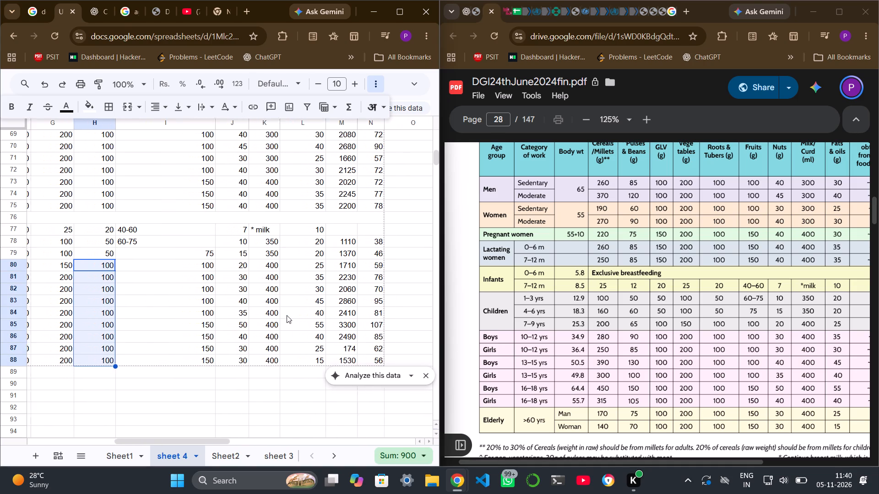
Merge the age group cells A69:A70 for men and A71:A72 for women.
scroll(287, 315, down, 2)
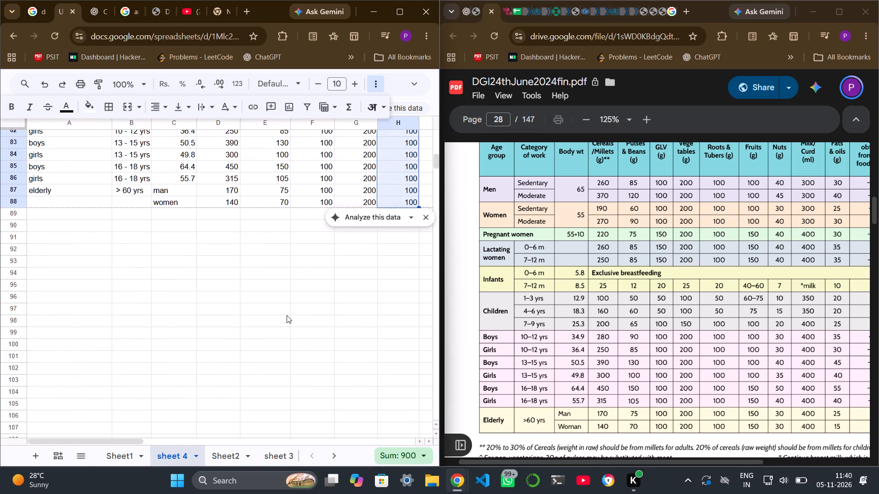
scroll(287, 315, right, 5)
click(76, 261)
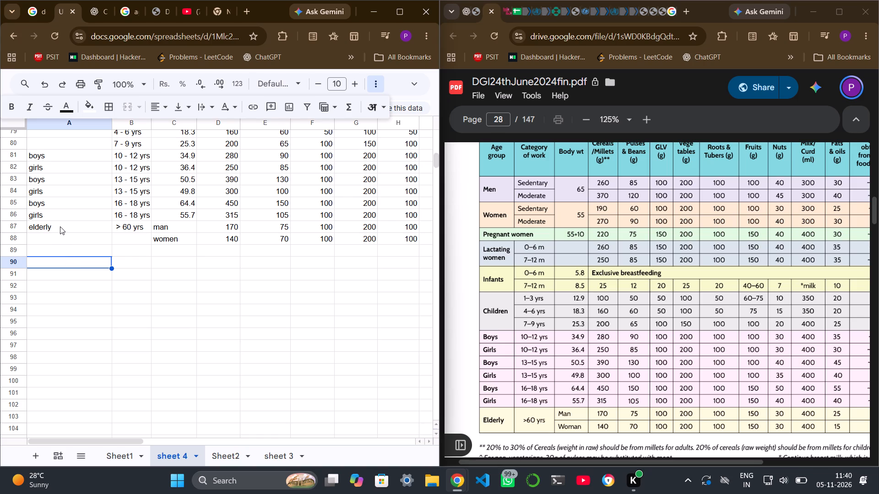
scroll(61, 226, up, 4)
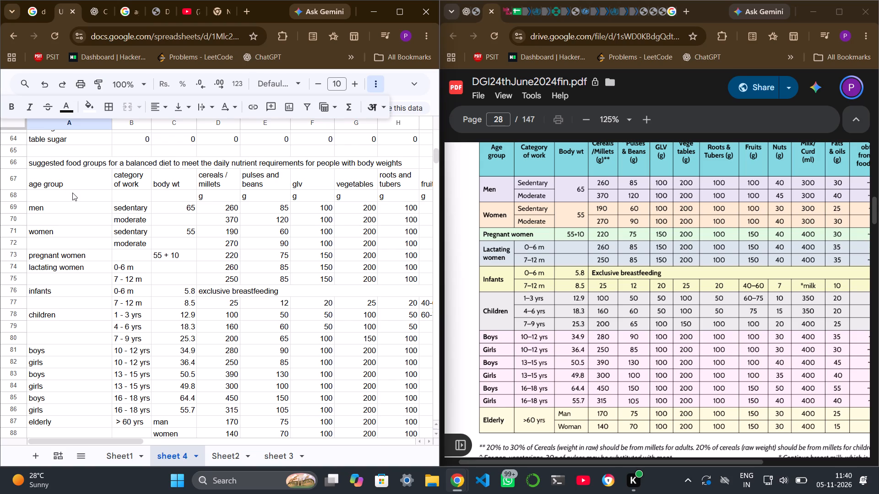
click(79, 203)
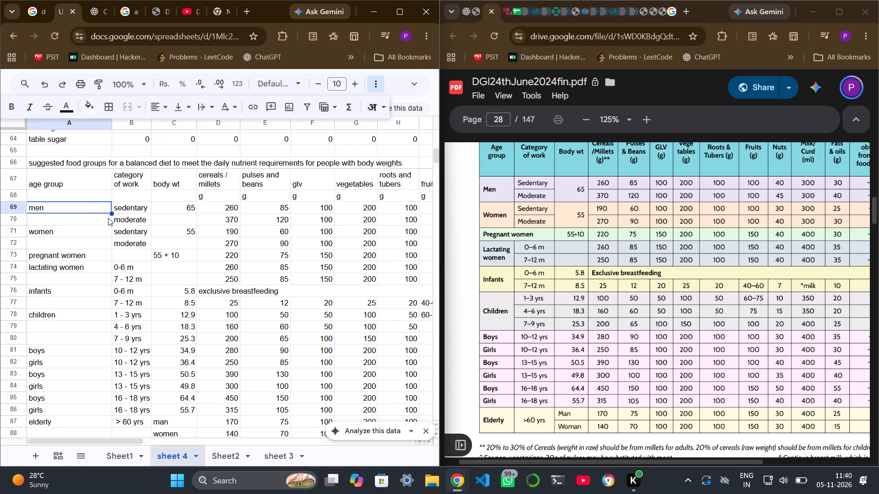
drag(99, 209, 101, 220)
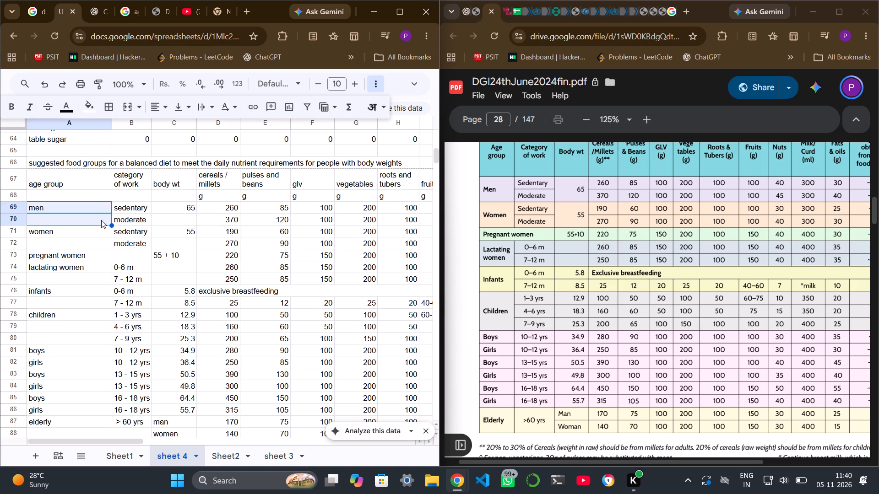
click(133, 111)
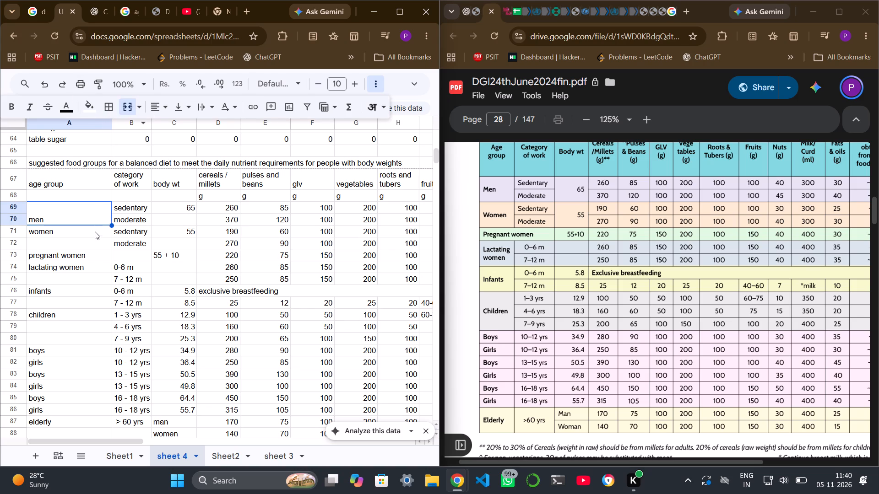
drag(94, 230, 94, 244)
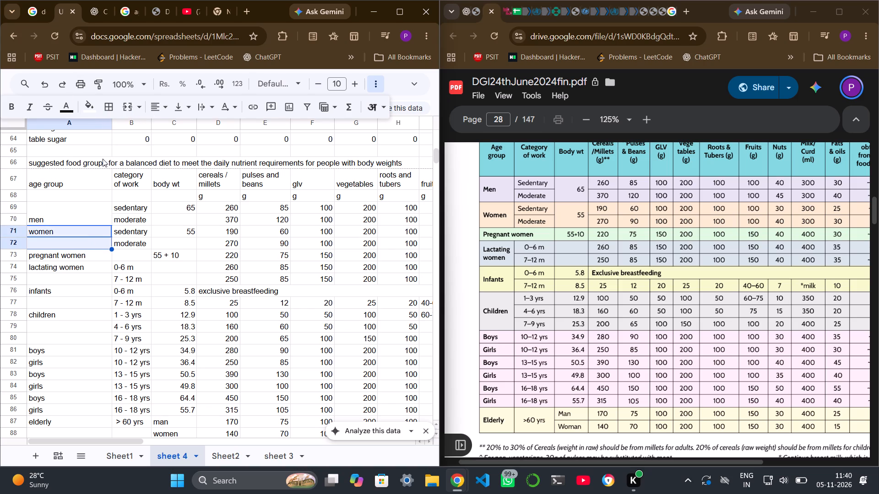
click(125, 112)
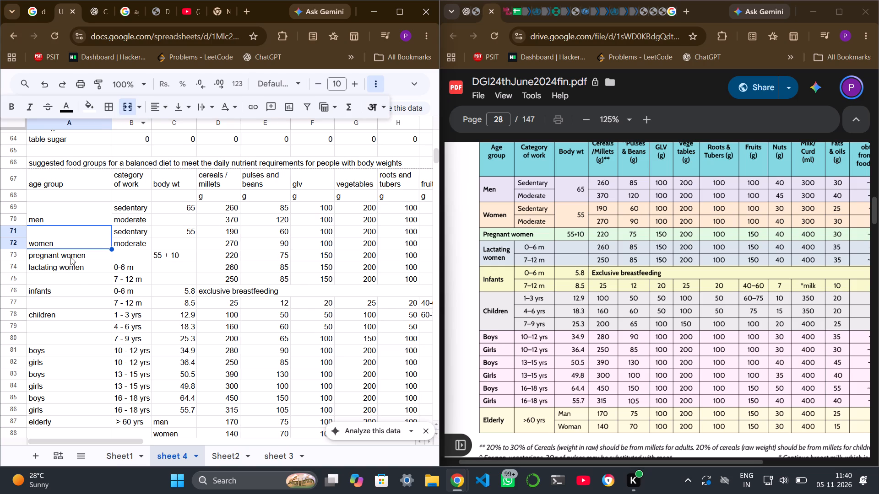
Merge the age group cells A74:A75 for lactating women, A76:A77 for infants and A78:A80 for children.
drag(74, 265, 77, 278)
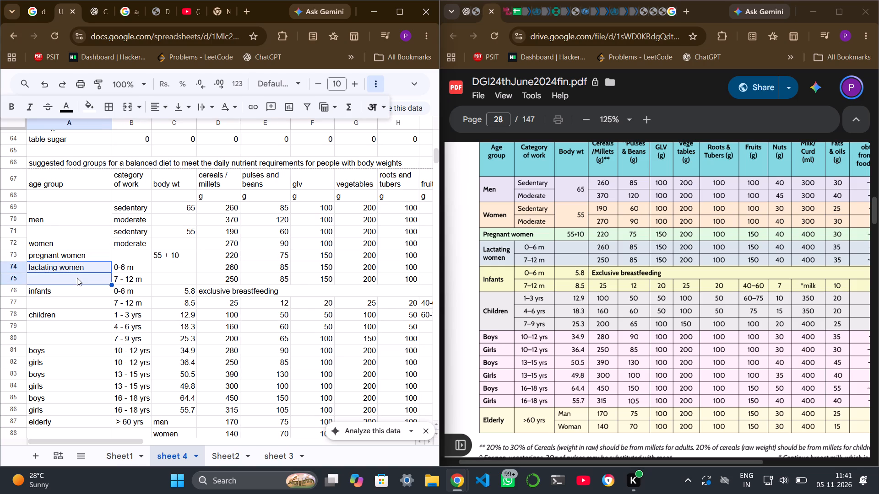
click(127, 112)
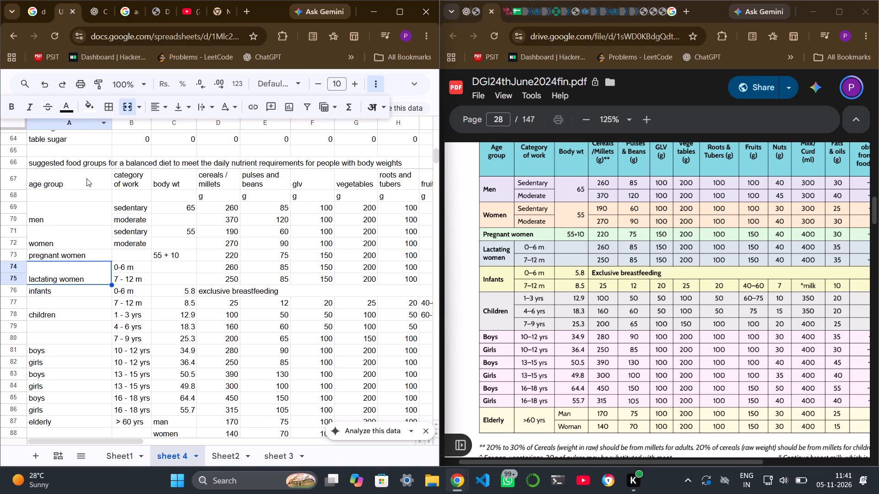
click(68, 290)
drag(68, 290, 73, 303)
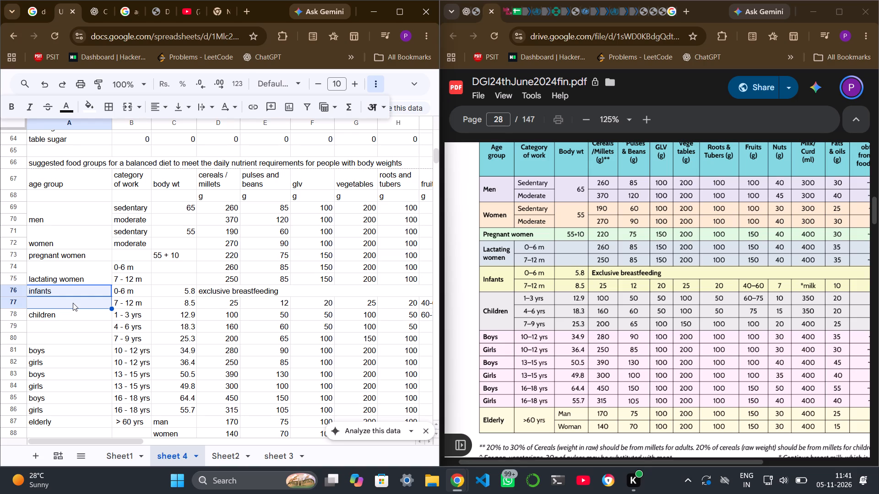
click(131, 111)
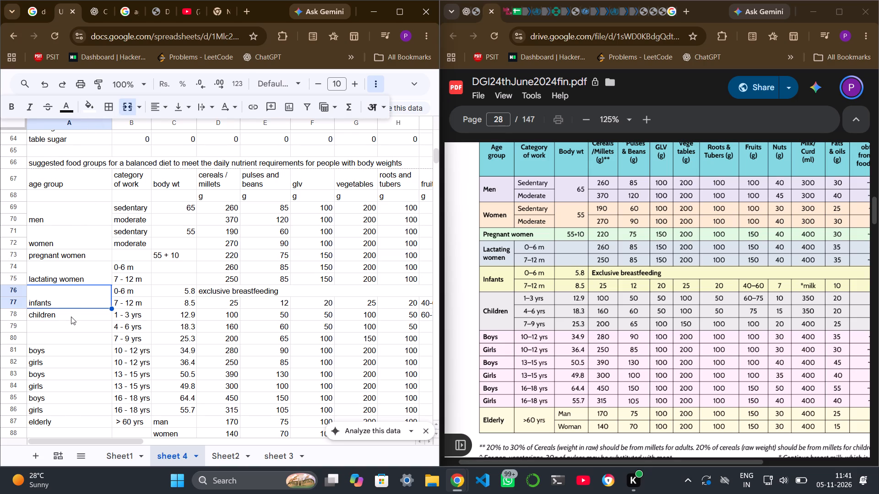
drag(71, 317, 75, 337)
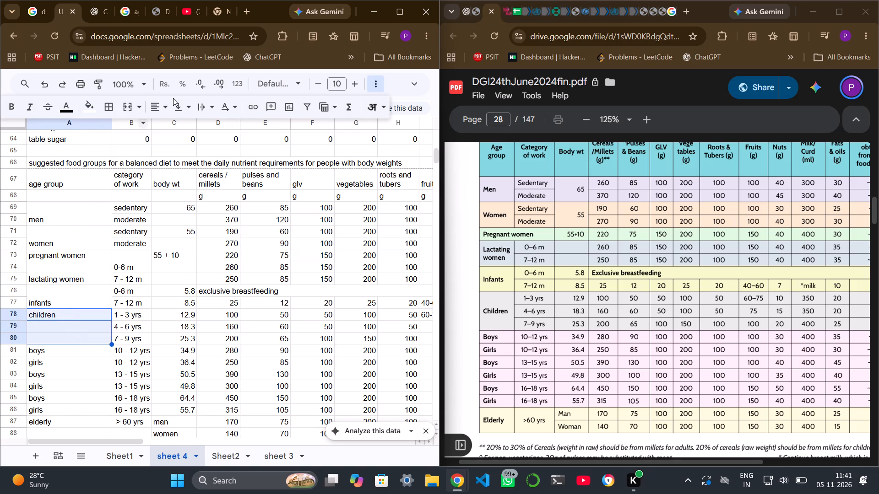
click(127, 111)
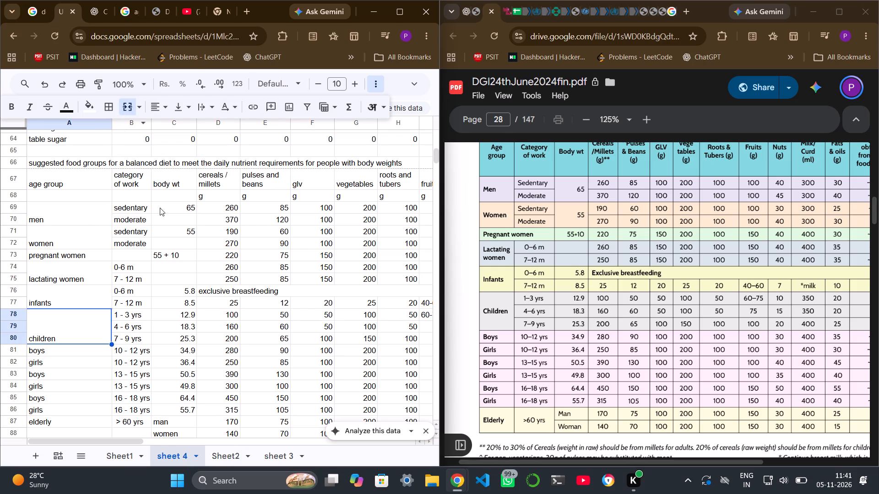
Merge the body weight cells C69:C70 for men and C71:C72 for women.
drag(167, 207, 169, 218)
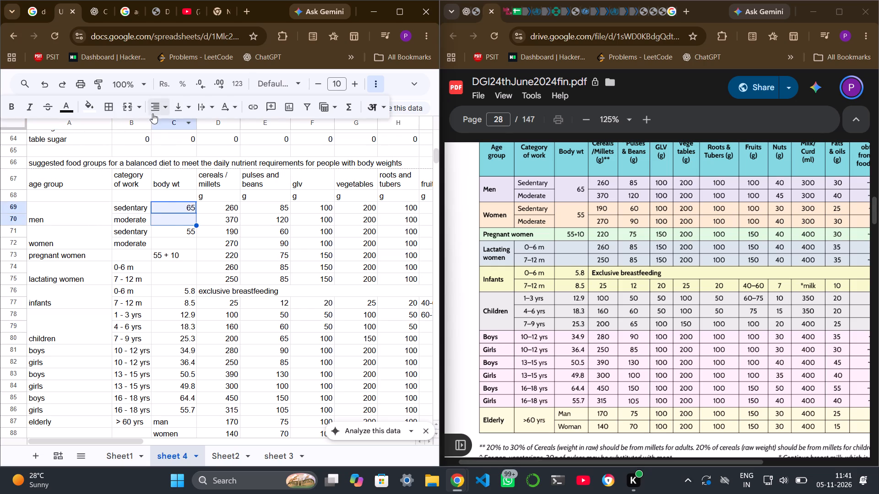
click(129, 107)
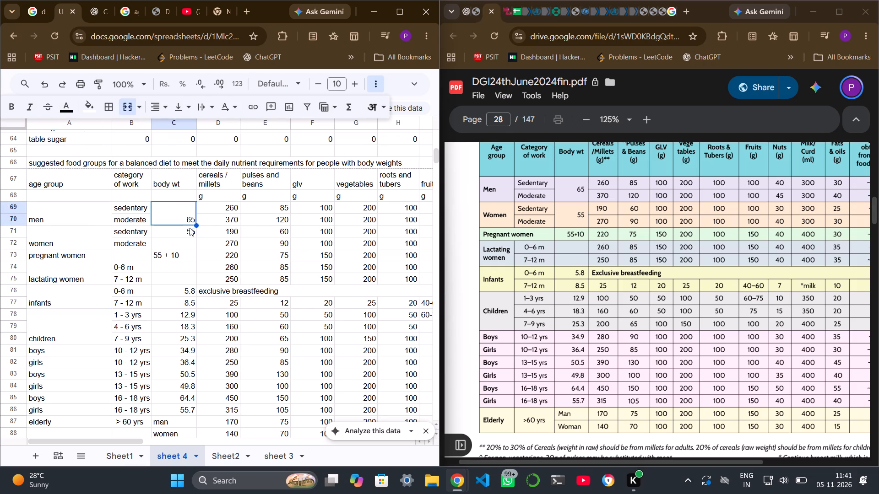
click(190, 228)
drag(190, 228, 193, 239)
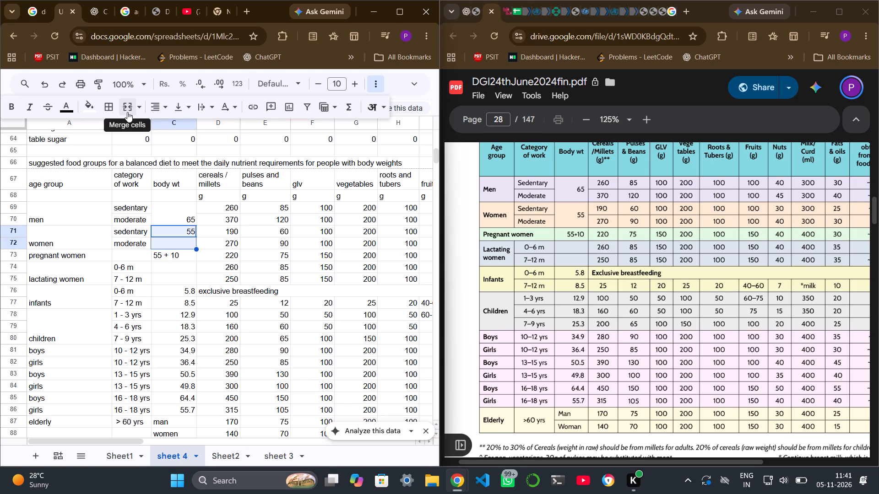
click(127, 112)
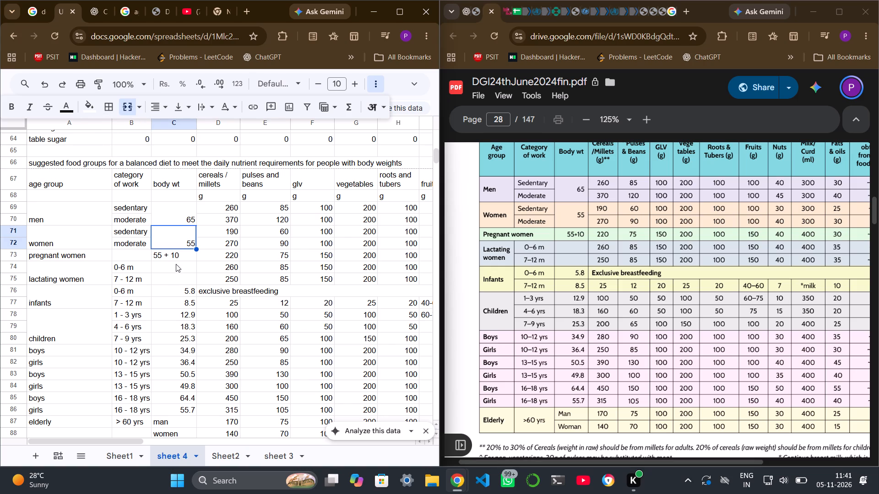
Enter the footnote "20 % to 30 % of cereals should be from millets for adults" in A90 below the table.
scroll(240, 272, left, 3)
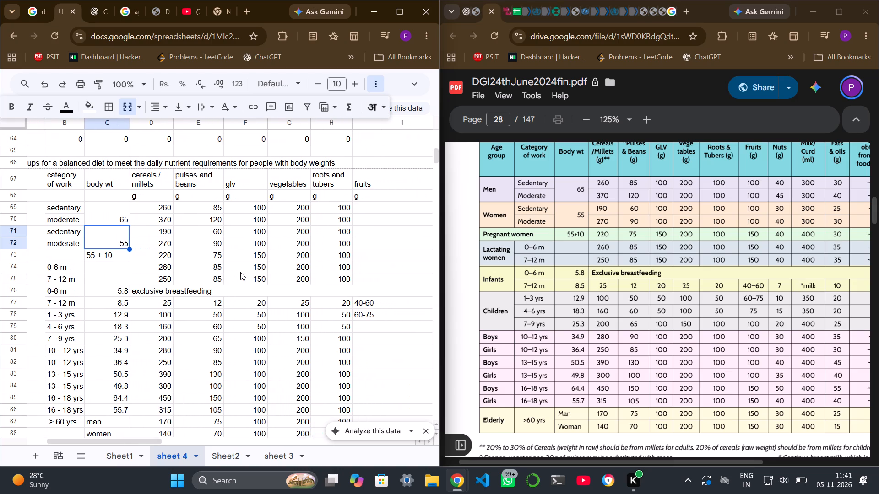
scroll(240, 272, left, 2)
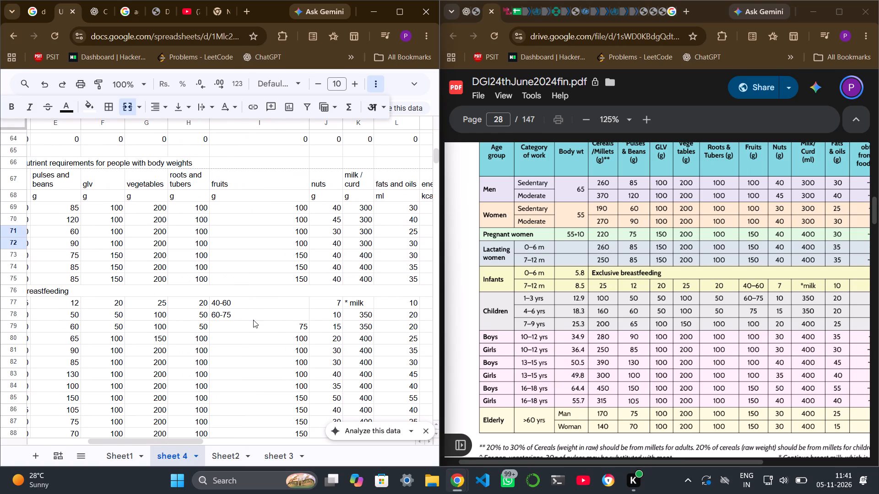
scroll(270, 344, down, 3)
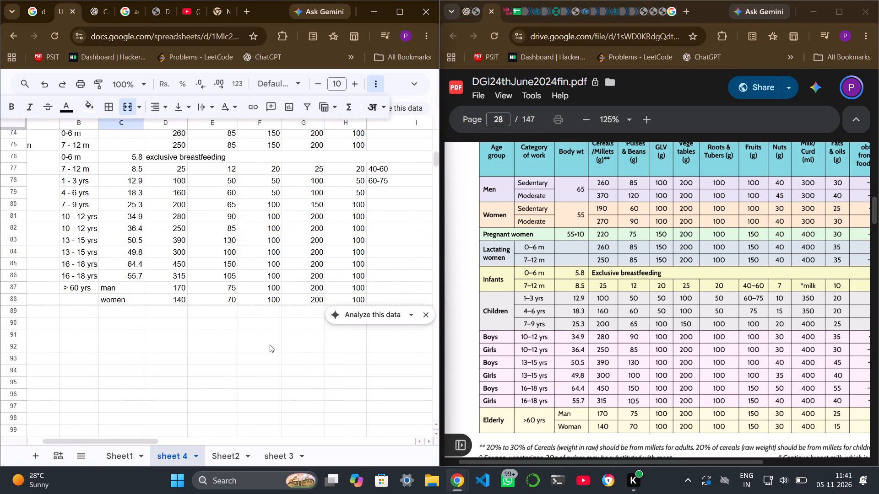
click(109, 322)
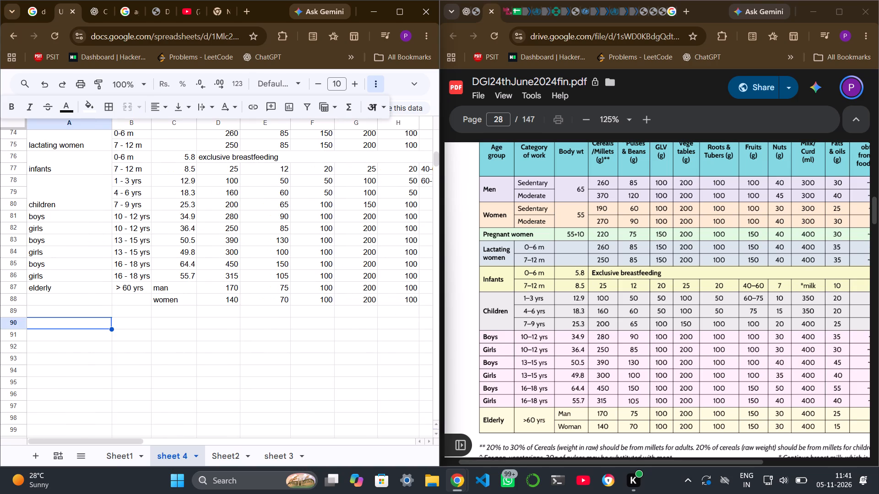
scroll(541, 368, down, 3)
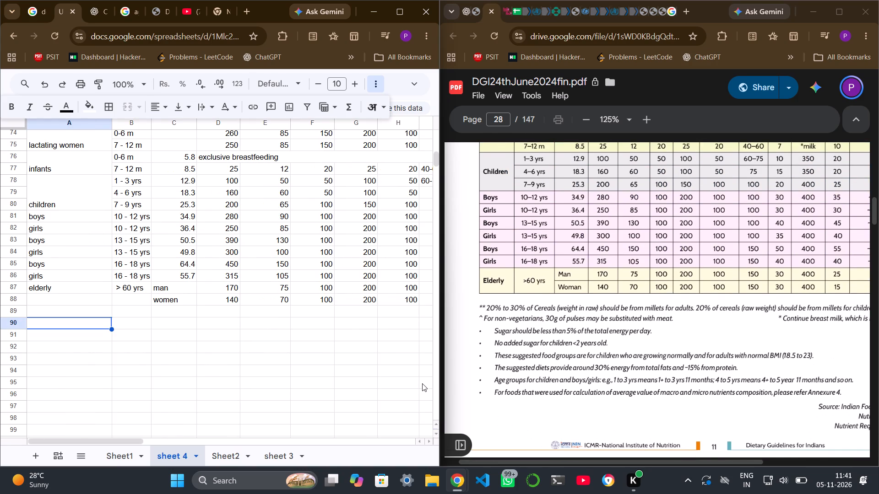
text(20)
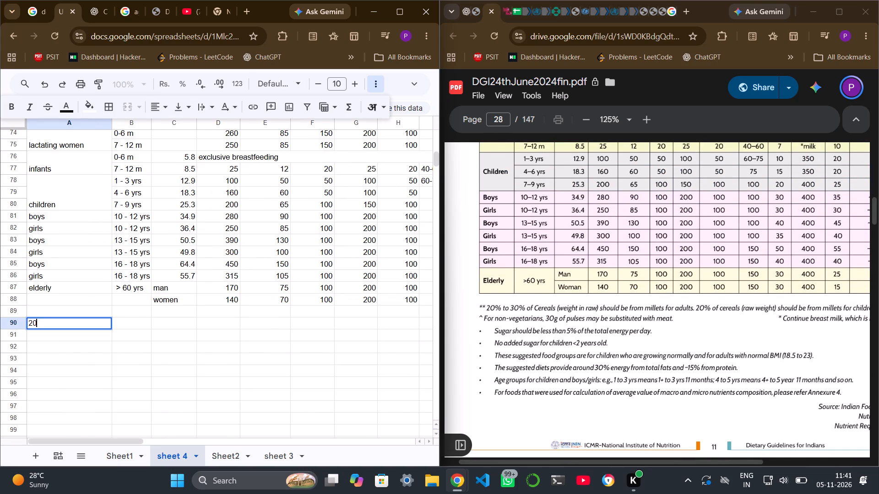
key(space)
text(%)
key(space)
text(to 30 %)
key(space)
text(of cerea)
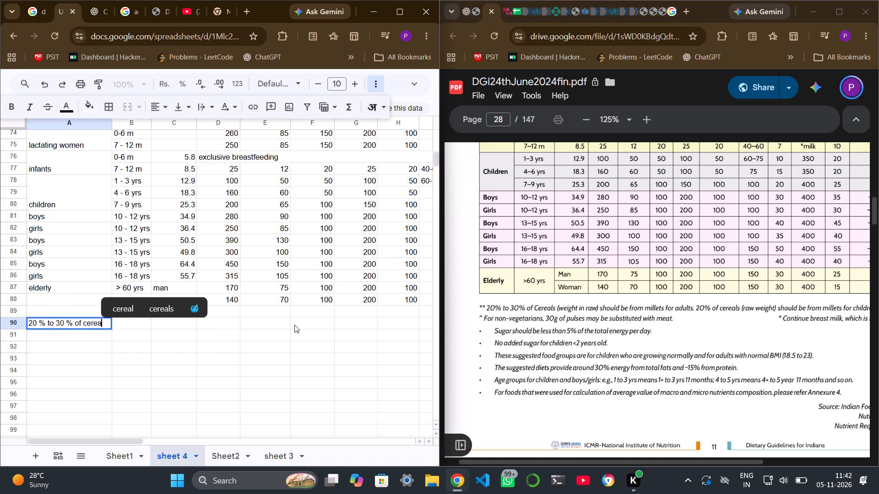
text(ls)
key(space)
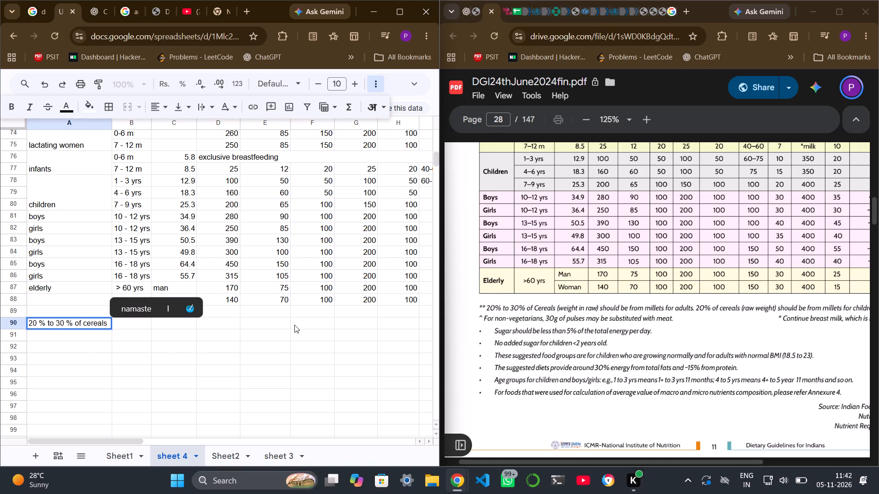
text(should be)
key(space)
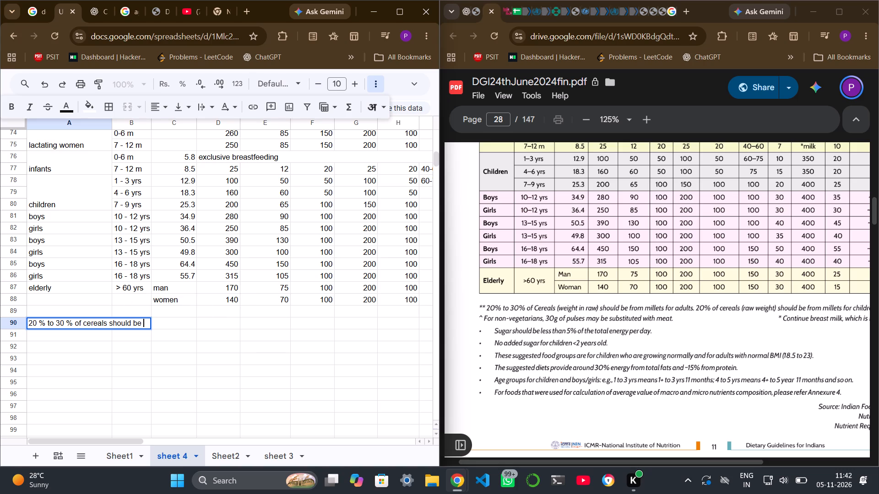
text(from millets)
key(space)
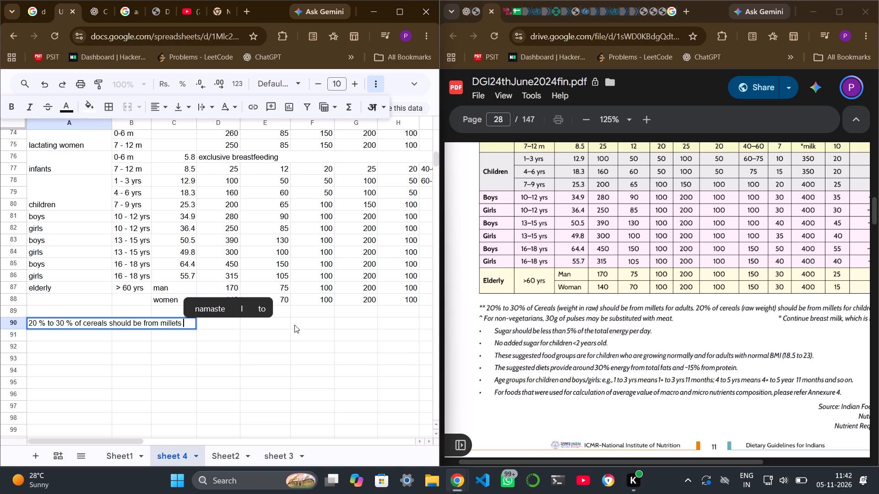
text(for adults)
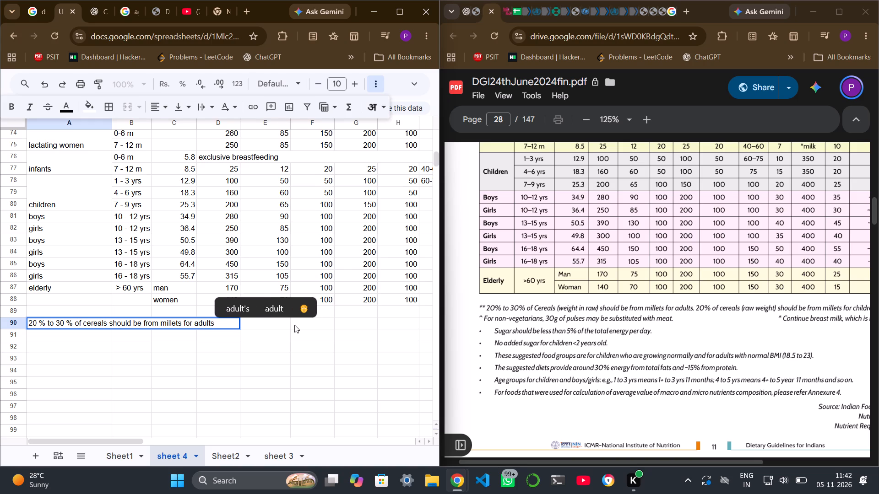
key(space)
key(Return)
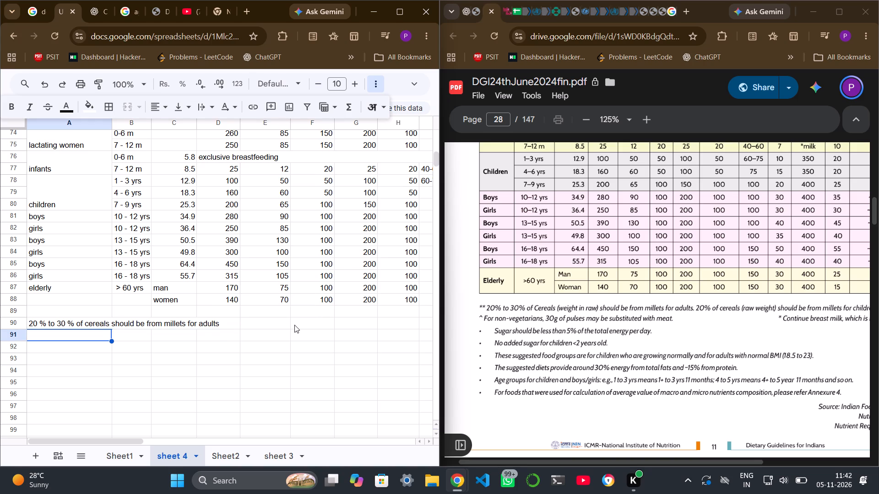
Enter the footnote "20 % of cereals should be from millets for children upto 10 yrs of age" in A91.
text(20)
key(space)
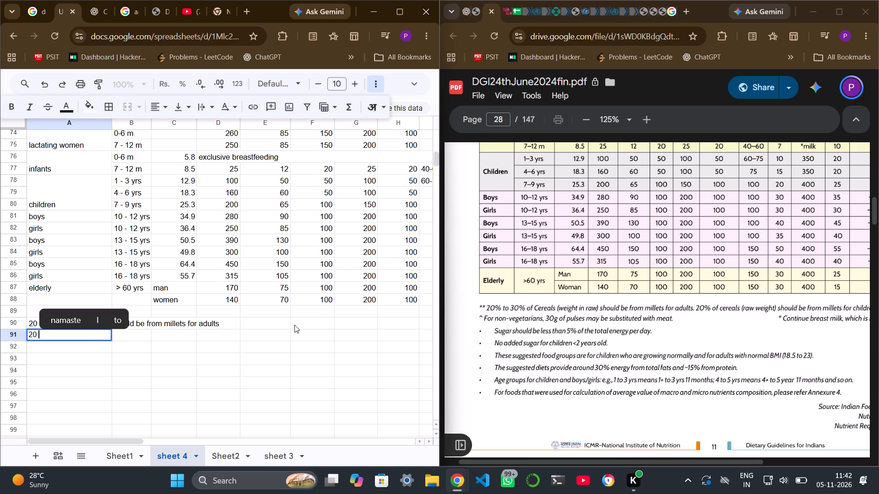
text(%)
key(space)
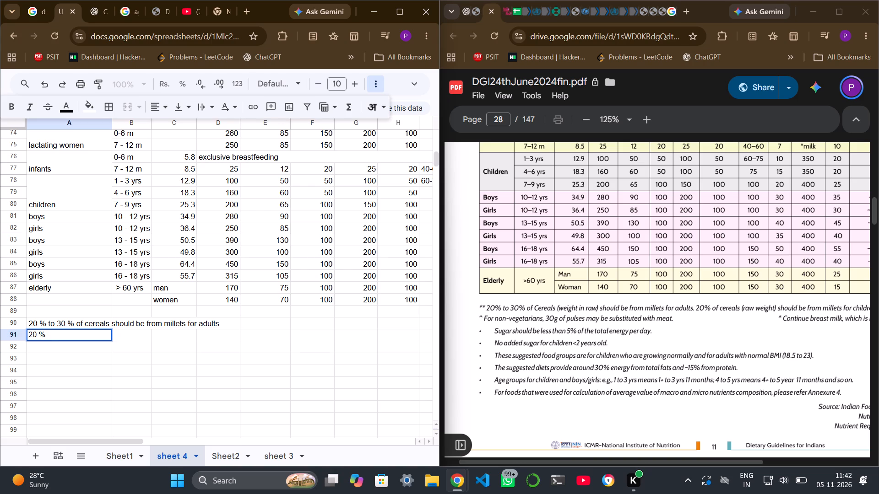
text(of cerelas)
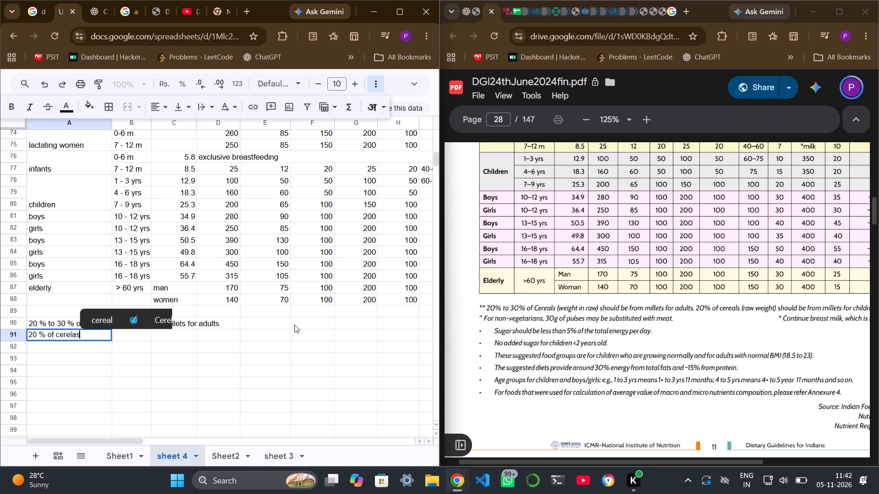
key(space)
key(BackSpace)
key(BackSpace)
key(BackSpace)
key(BackSpace)
text(als)
key(space)
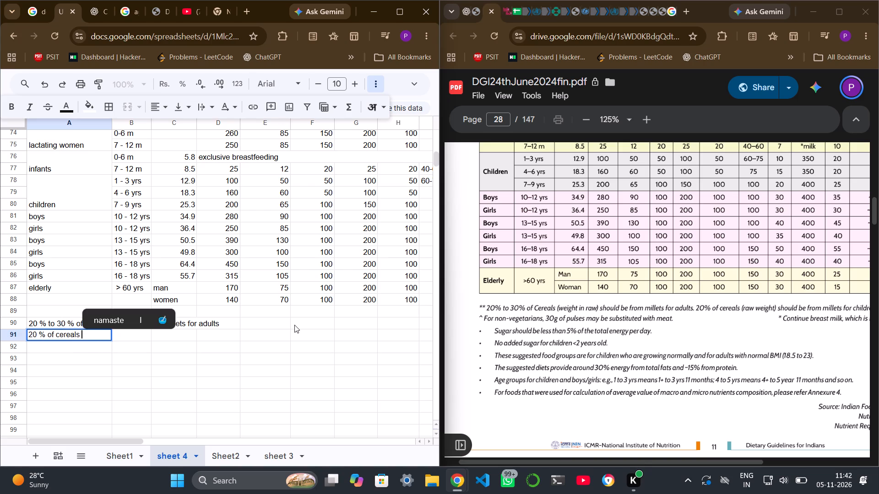
text(should ne)
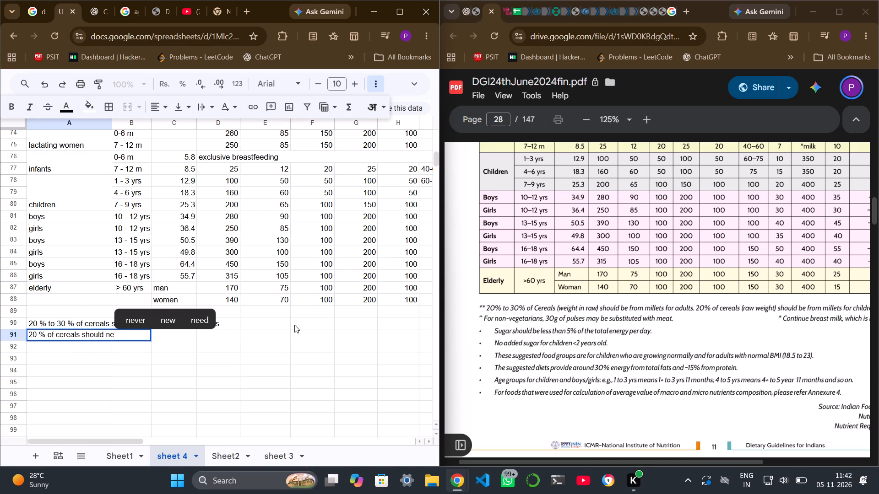
key(BackSpace)
key(BackSpace)
text(be from millets)
key(space)
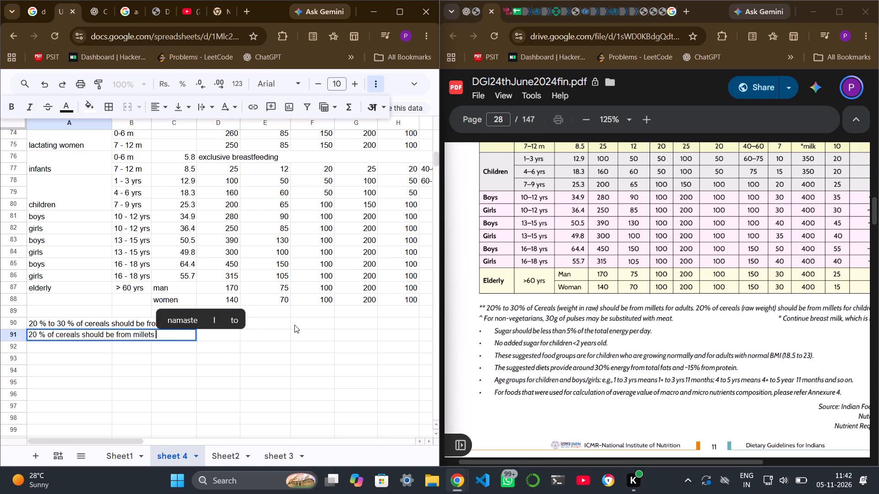
text(for)
key(space)
scroll(610, 365, left, 1)
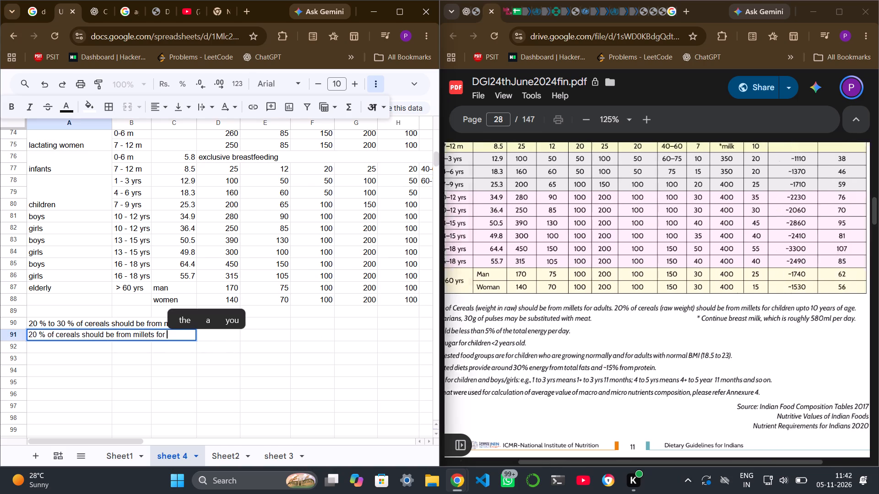
scroll(610, 365, left, 1)
text(ch)
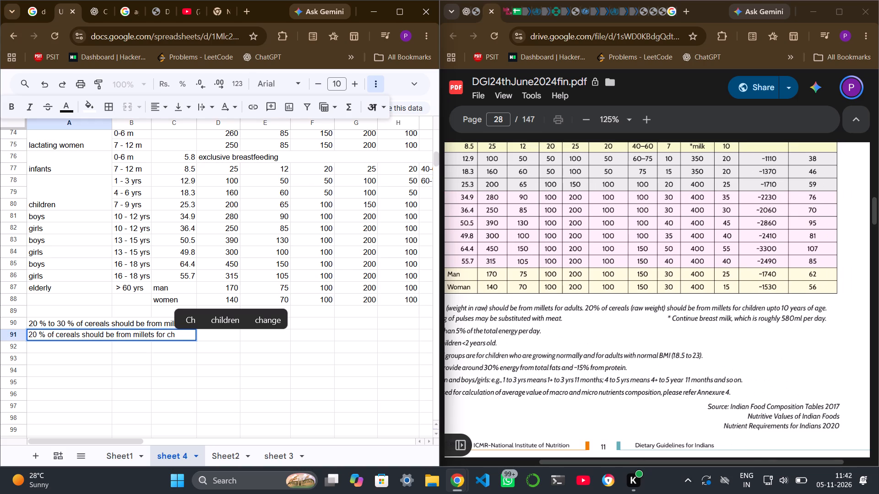
text(ilde)
key(BackSpace)
text(ren)
key(space)
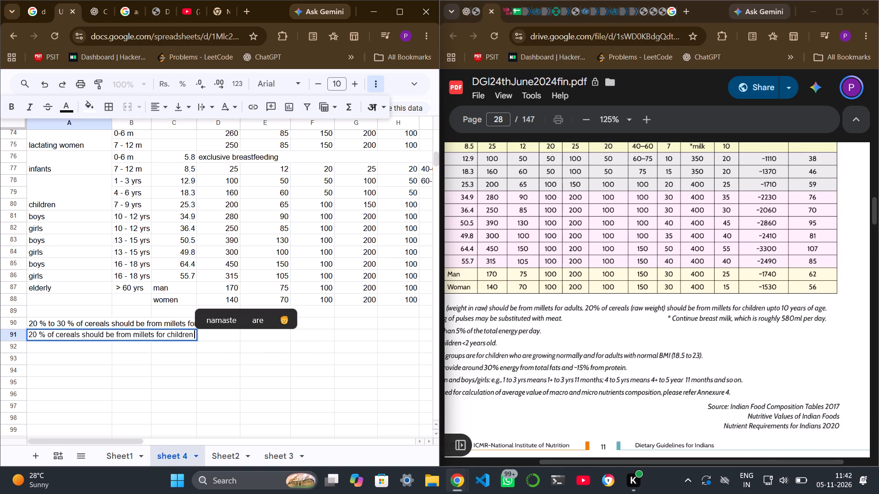
text(upto)
key(space)
text(10 yrs of age)
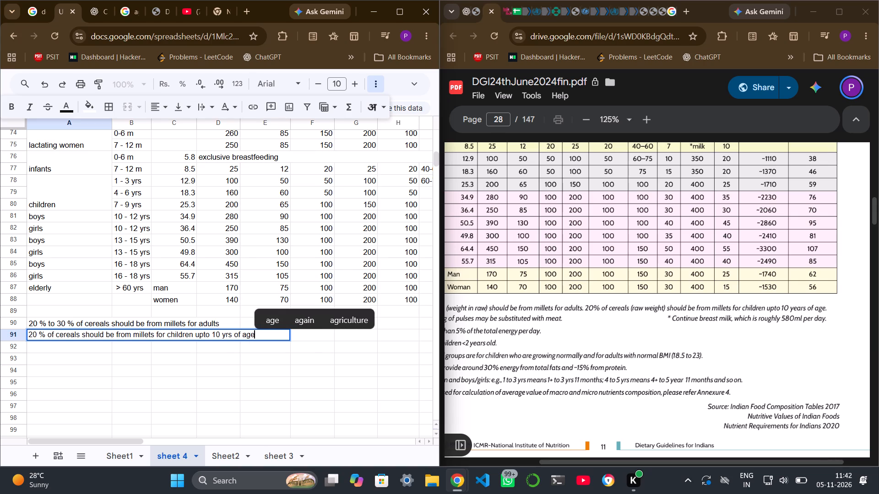
key(Return)
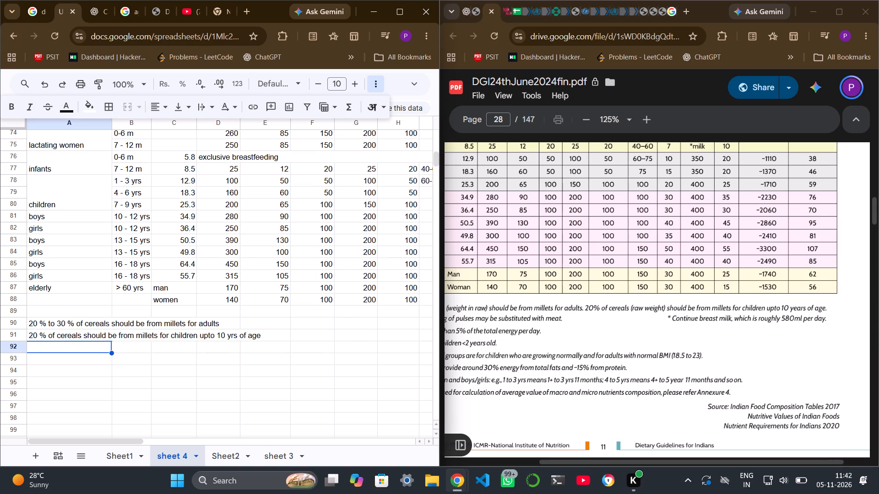
Prefix the adult millet footnote in A90 with an asterisk and a space.
scroll(646, 348, right, 2)
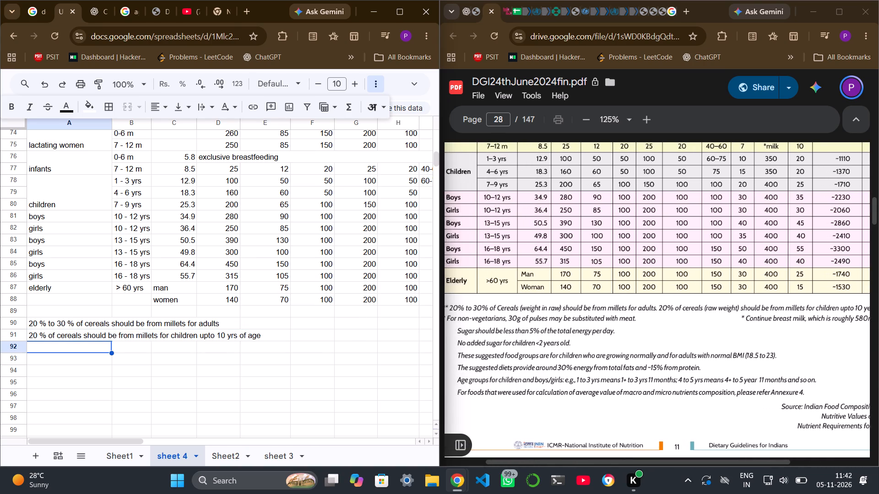
scroll(646, 348, right, 1)
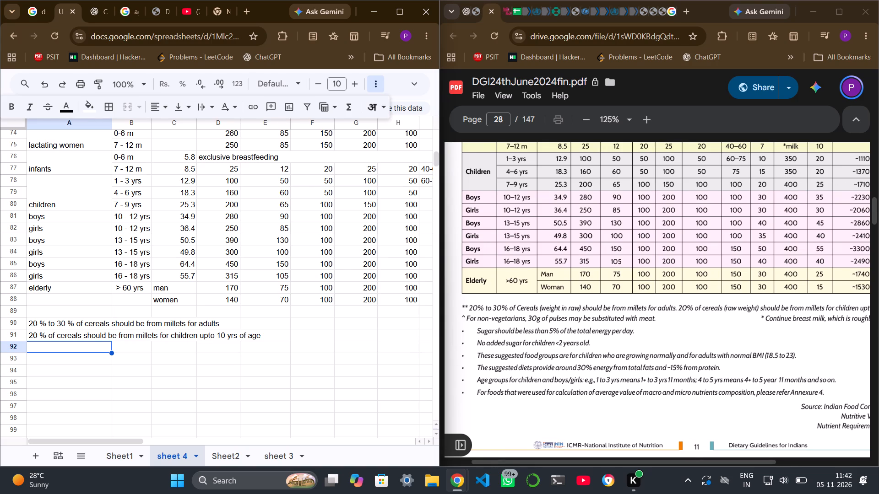
scroll(642, 263, up, 1)
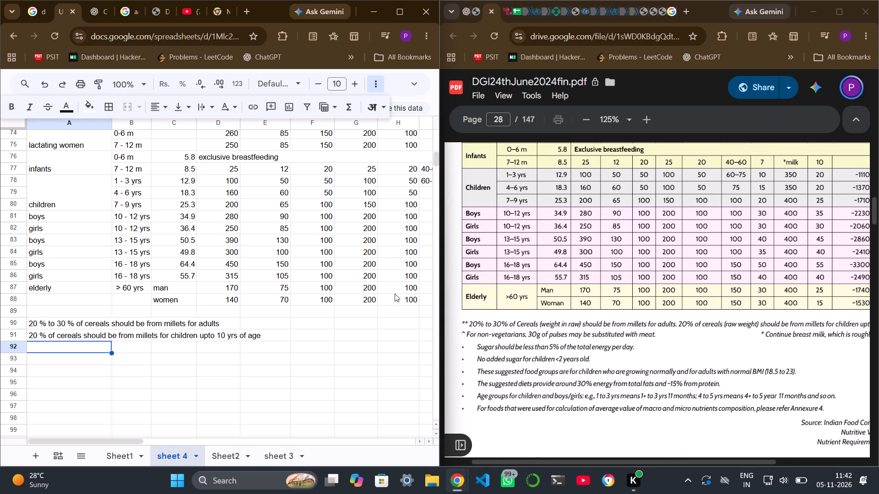
scroll(535, 269, up, 1)
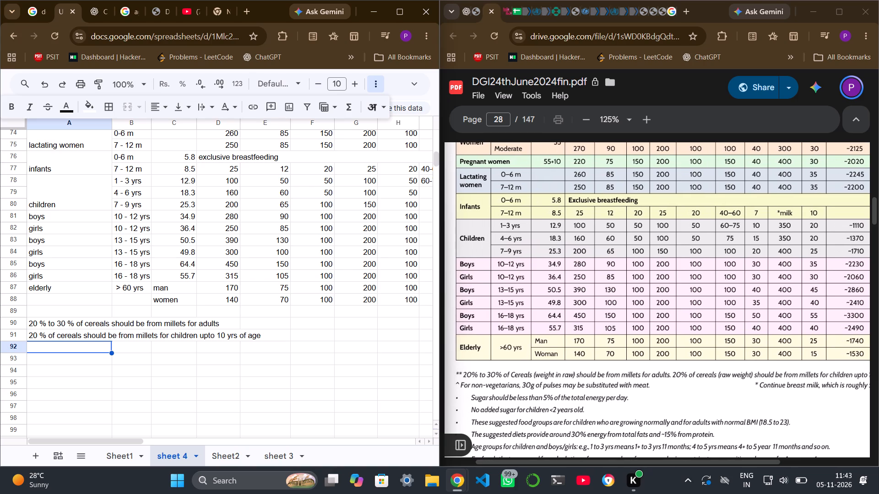
scroll(386, 187, left, 1)
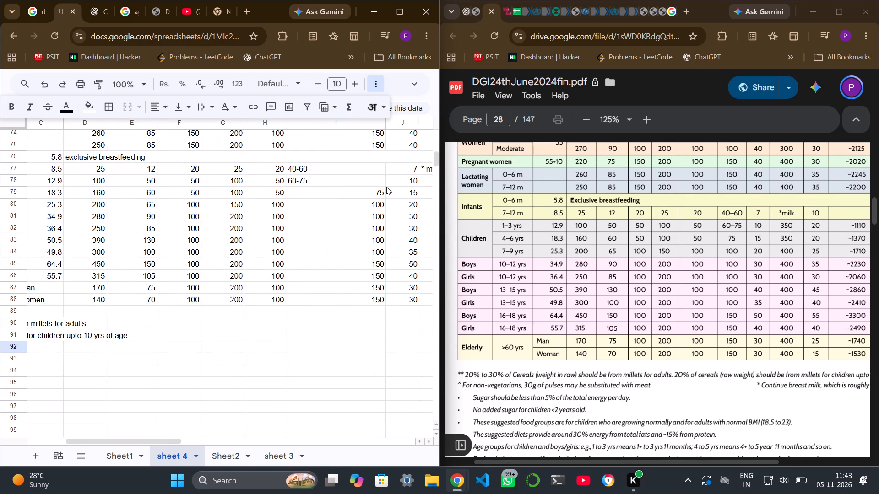
scroll(386, 187, left, 1)
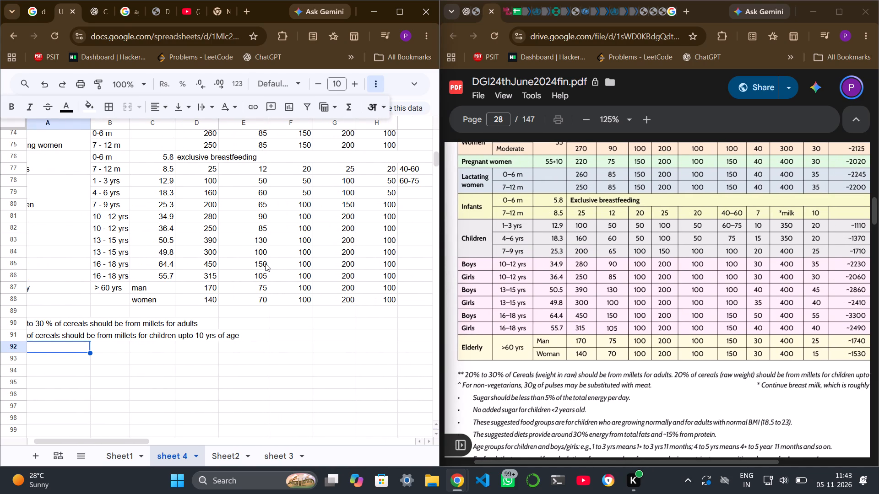
scroll(239, 277, right, 3)
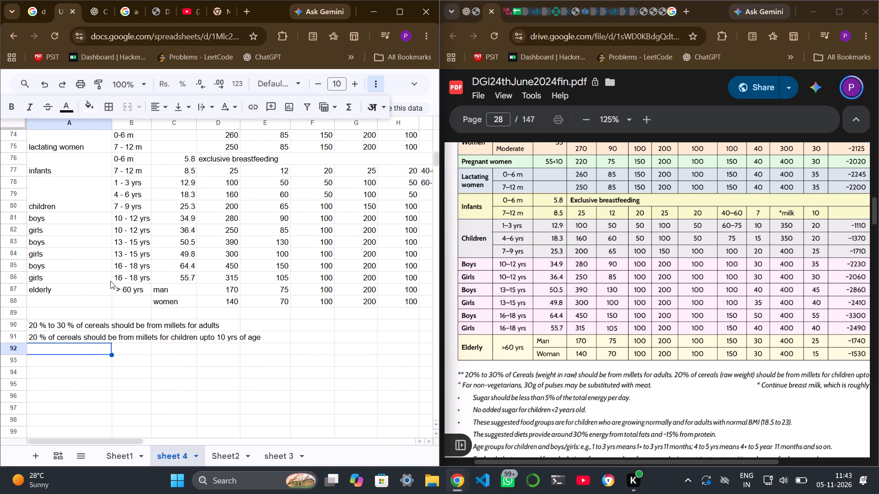
double_click(33, 327)
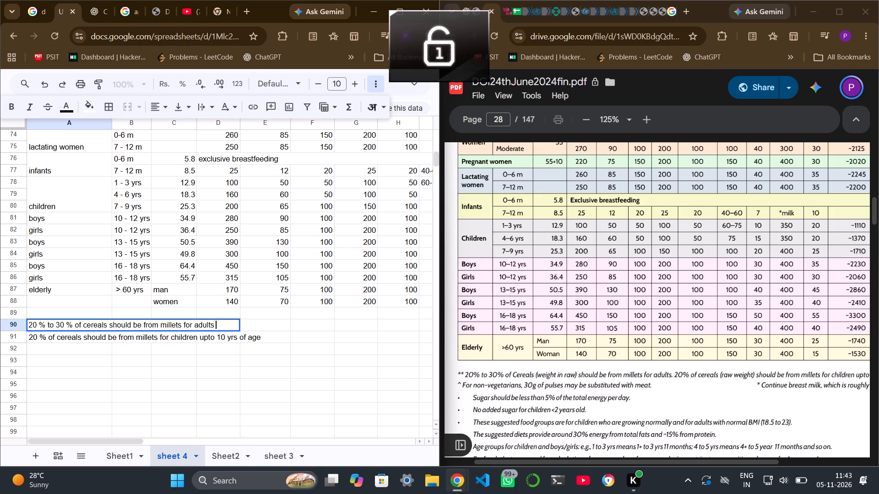
key(End)
key(End)
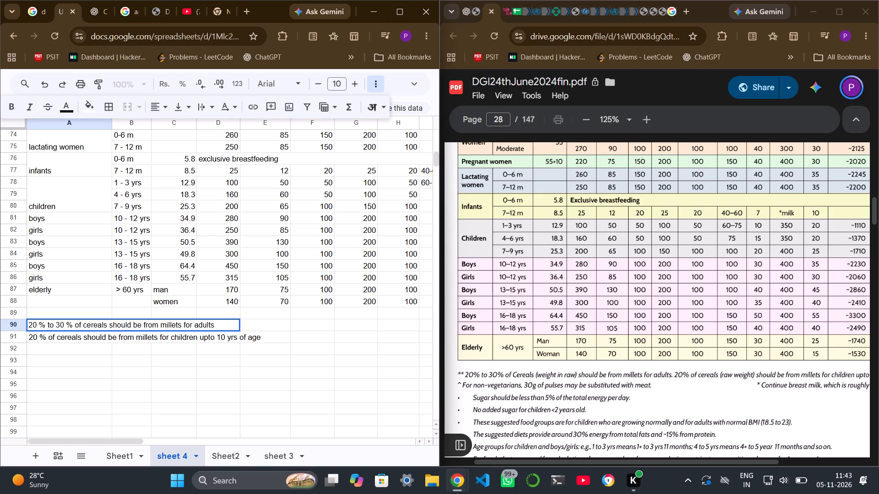
key(Home)
text(*)
key(space)
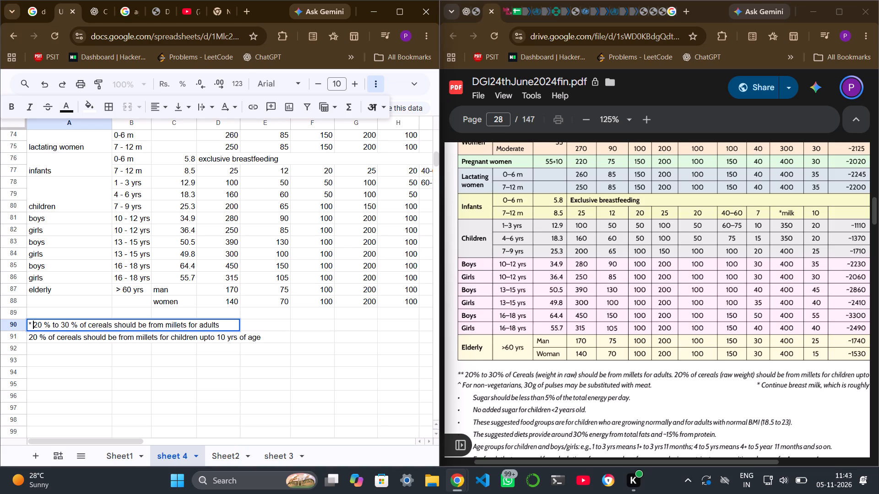
key(Return)
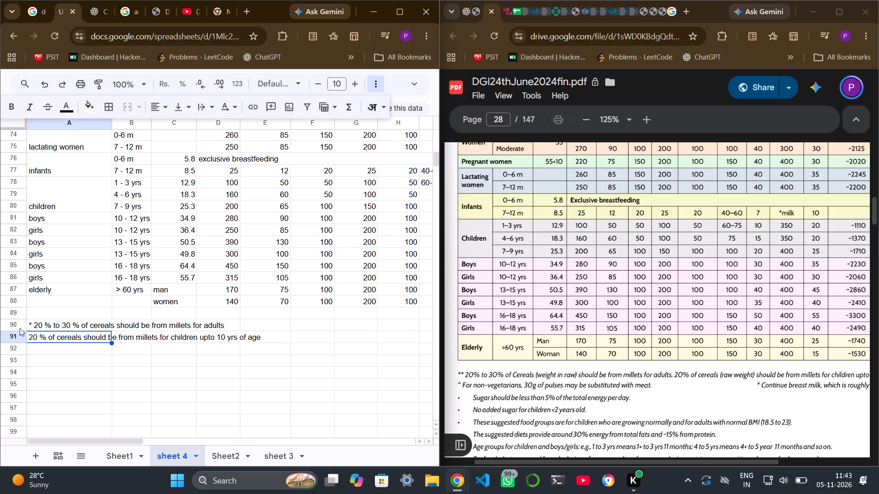
Prefix the children's millet footnote in A91 with an asterisk and a space.
double_click(40, 338)
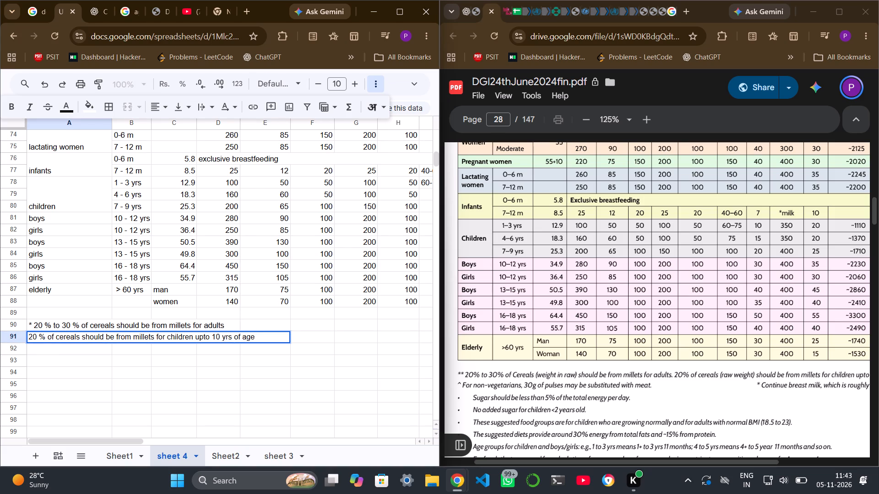
key(Home)
text(*)
key(space)
key(Return)
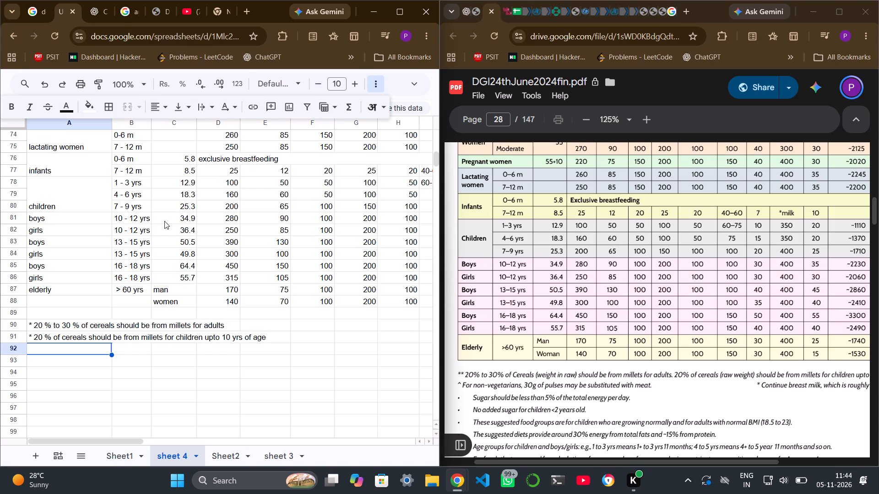
Add the footnote marker "^ " in front of the "pulses and beans" column heading in E67.
scroll(521, 216, left, 1)
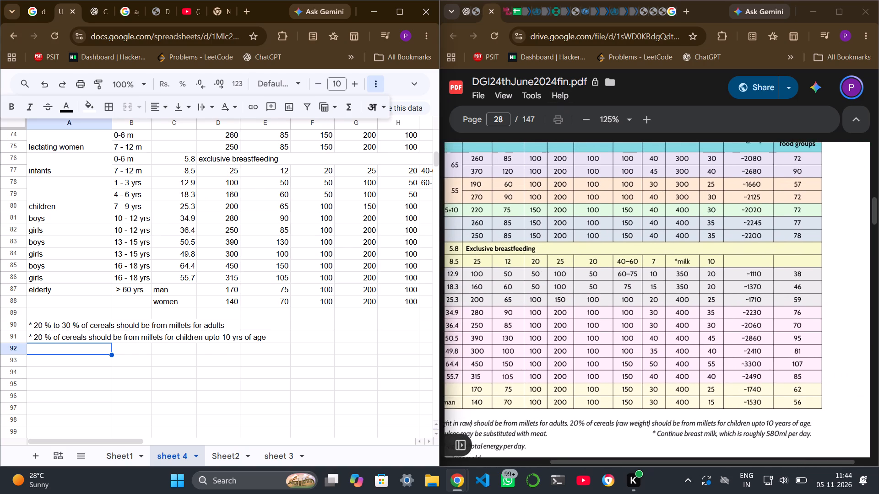
scroll(521, 216, left, 1)
scroll(521, 216, right, 2)
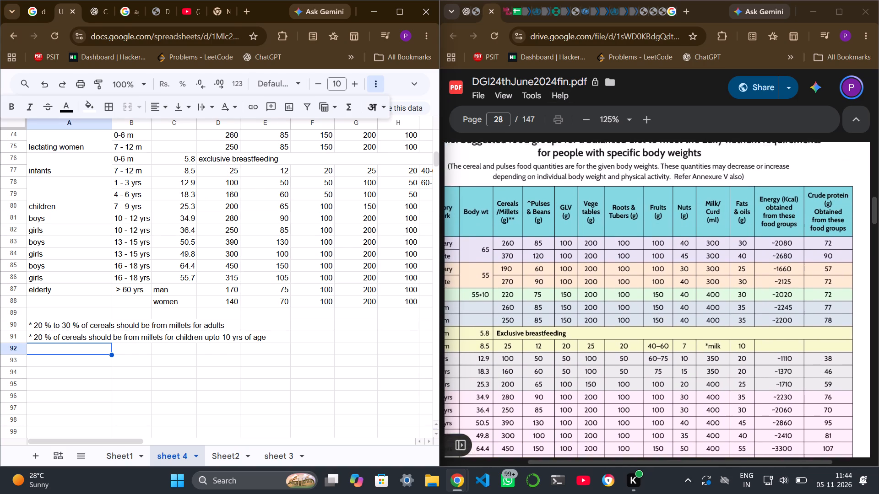
scroll(521, 216, right, 1)
scroll(292, 214, up, 1)
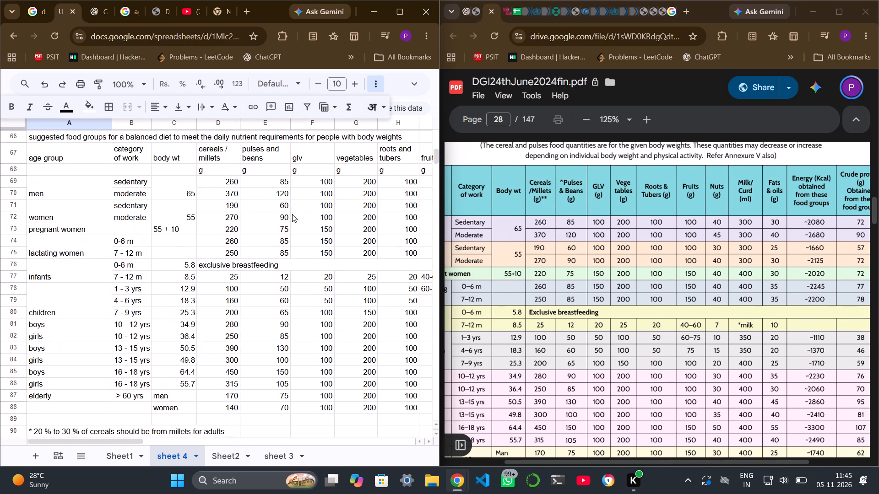
scroll(292, 214, up, 2)
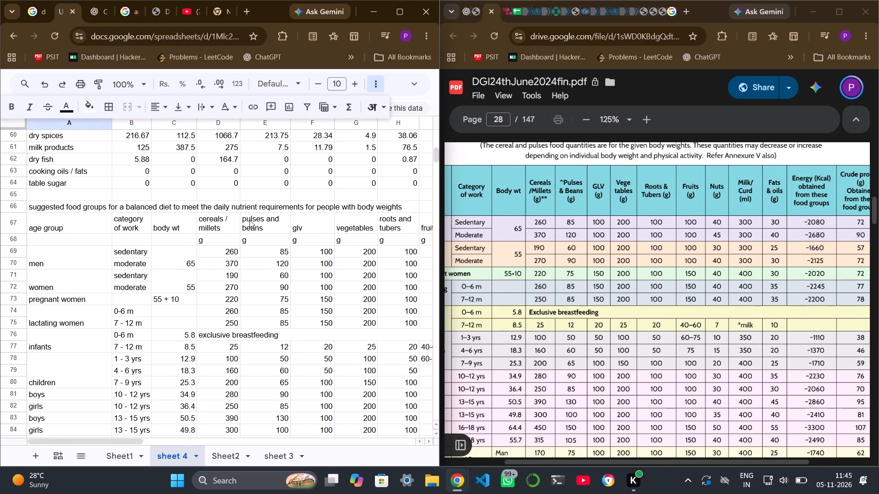
double_click(250, 220)
key(Left)
key(Left)
key(Left)
key(Left)
key(Left)
key(Left)
key(Left)
key(Left)
key(Left)
key(Left)
key(Left)
key(Left)
key(Left)
key(Left)
key(Left)
key(Left)
key(Left)
key(Left)
key(Left)
key(Left)
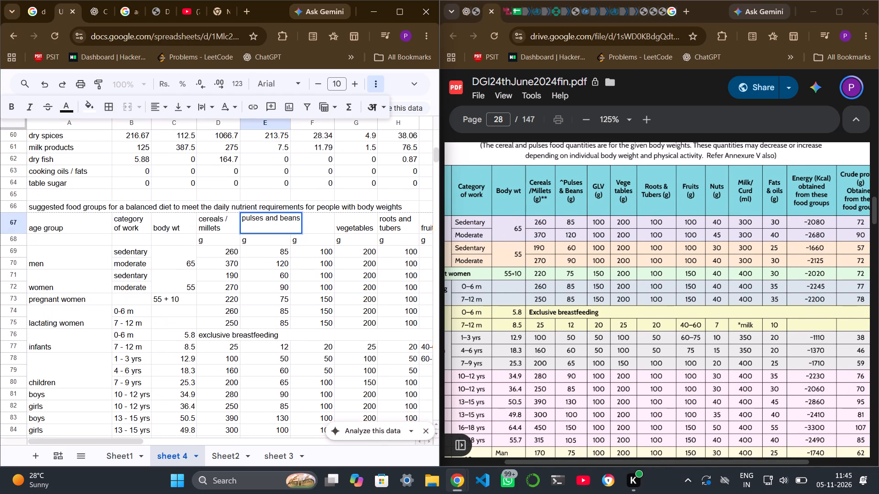
text(^)
key(space)
key(Return)
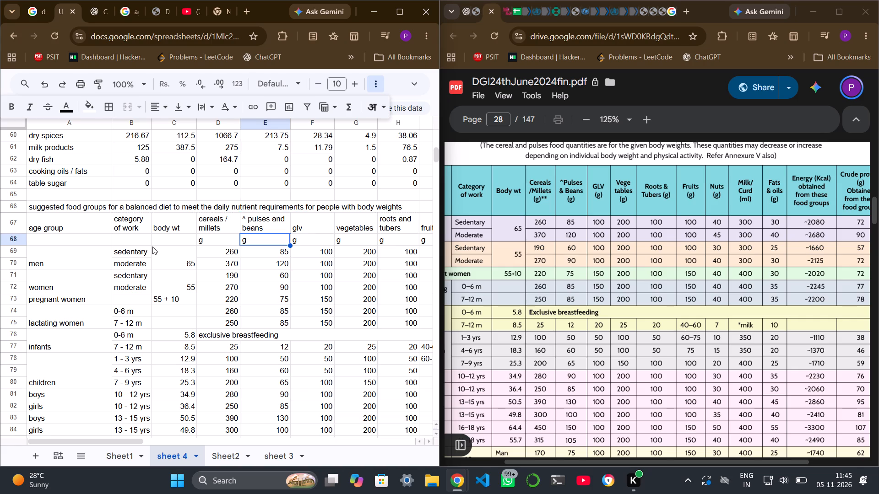
Append the footnote marker "**" to the "cereals / millets" column heading in D67.
double_click(218, 224)
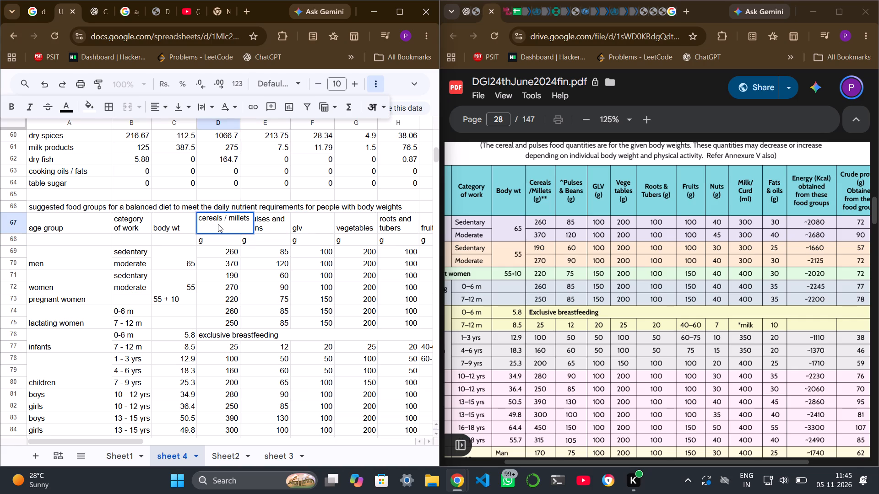
text(**)
key(Return)
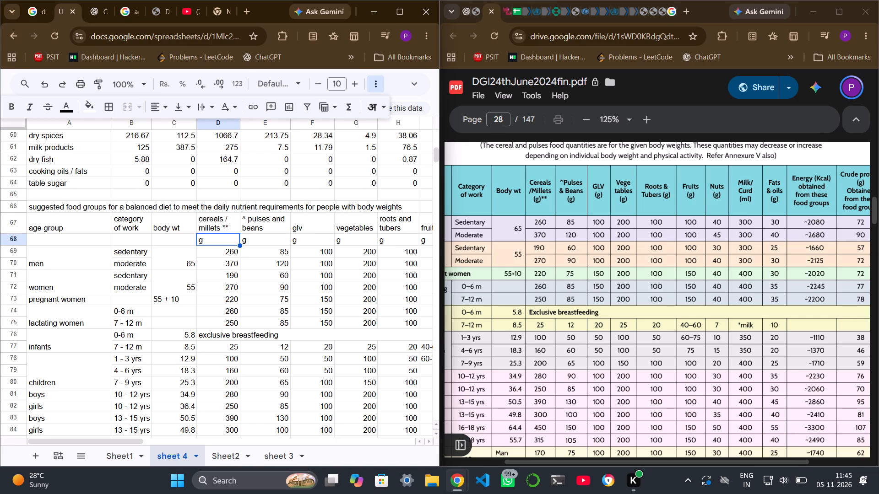
Add a second asterisk to the adult millet footnote in A90 so its marker reads "**".
scroll(208, 329, down, 3)
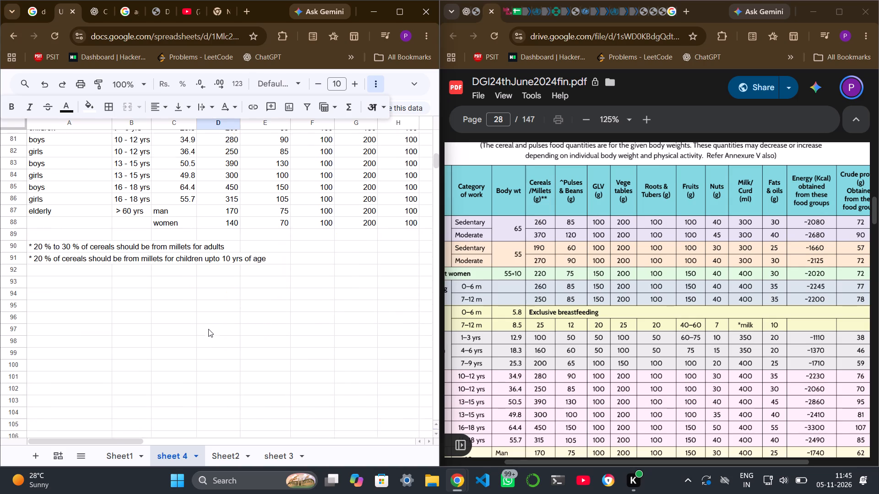
scroll(208, 329, down, 1)
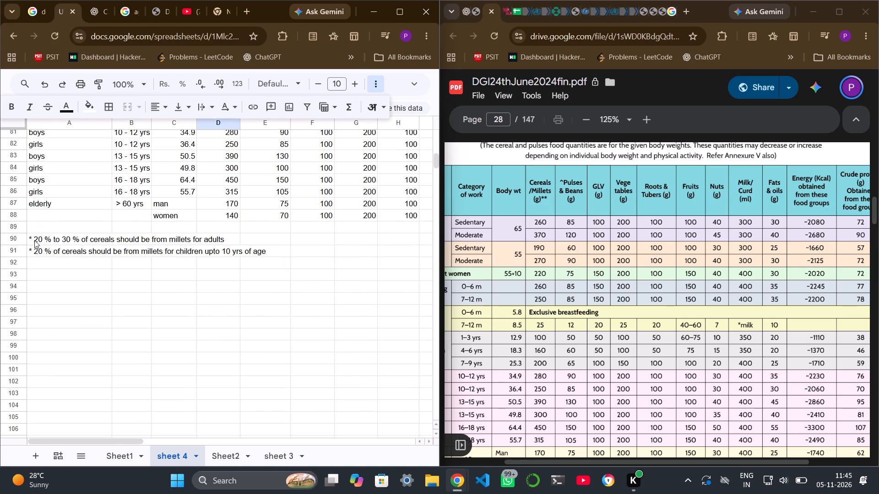
double_click(34, 240)
key(Home)
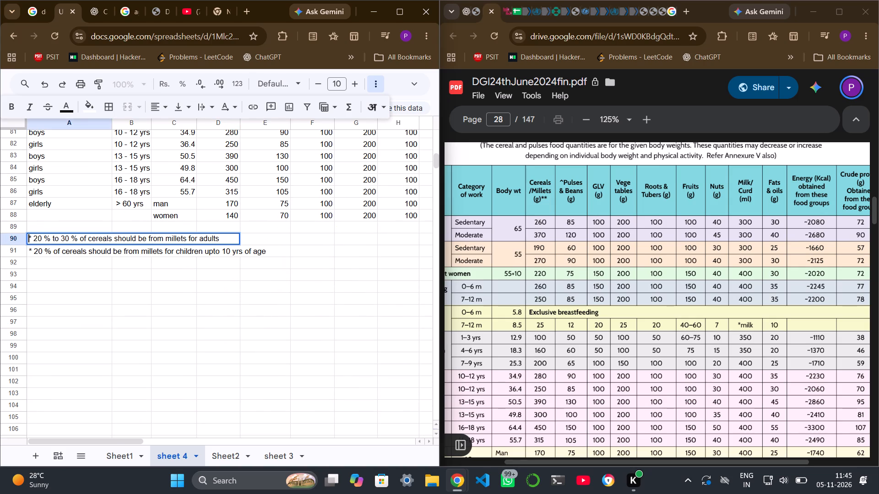
key(shift+asterisk)
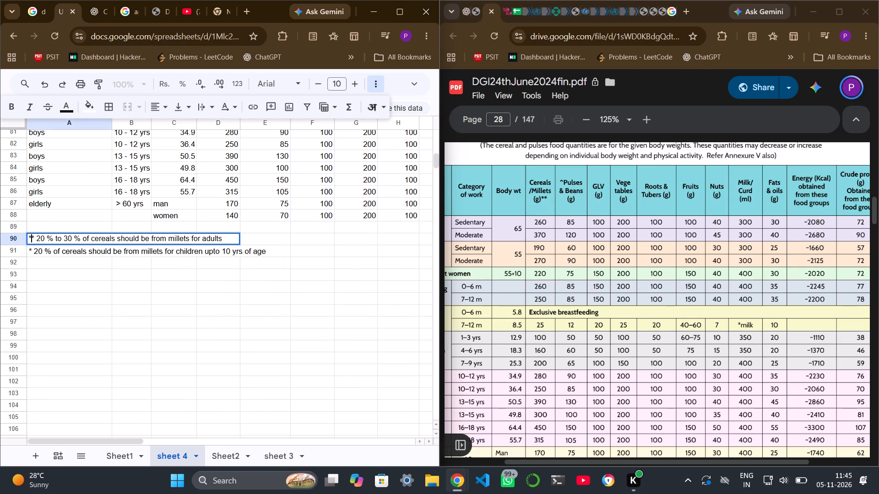
key(Return)
Add a second asterisk to the children's millet footnote in A91 so its marker reads "**".
double_click(38, 255)
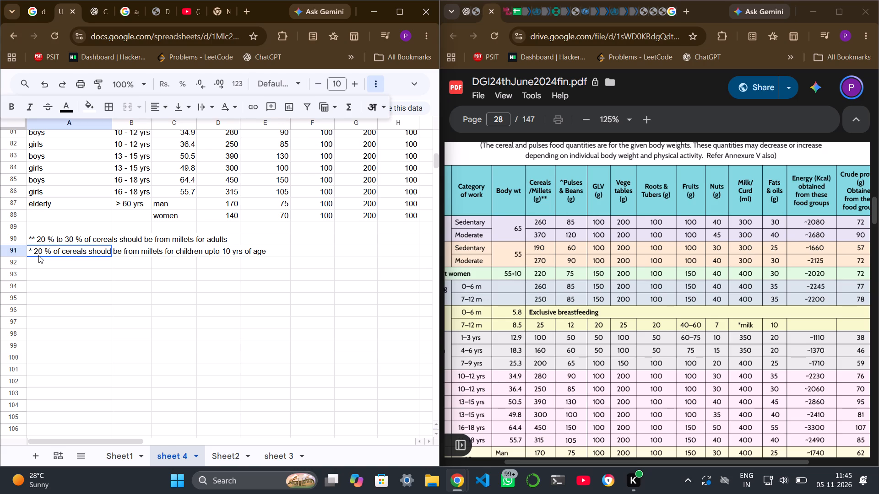
key(Home)
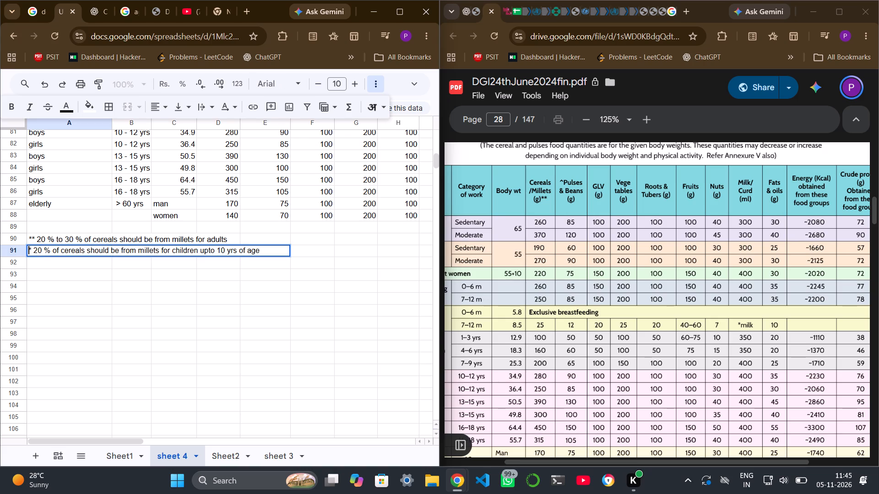
key(shift+asterisk)
key(Return)
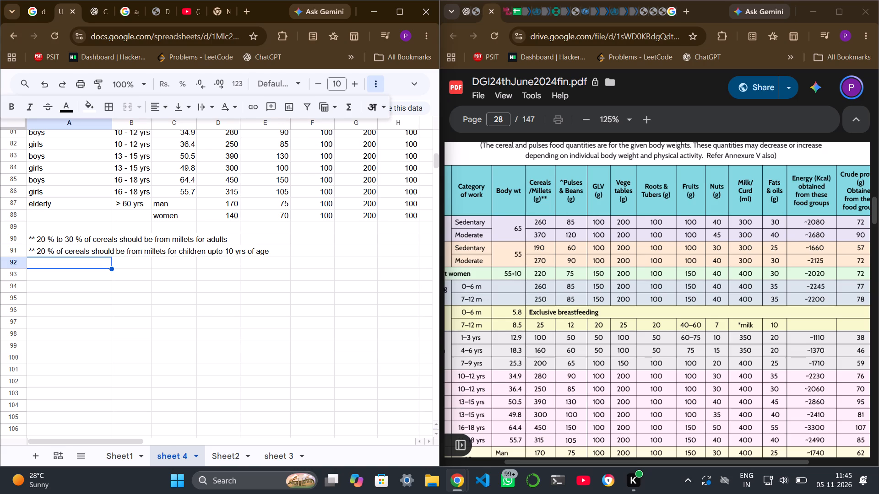
Enter the pulses footnote "^ for non vegetarians, 30 g of pulses may be substituted with meat" in A92.
scroll(531, 289, down, 2)
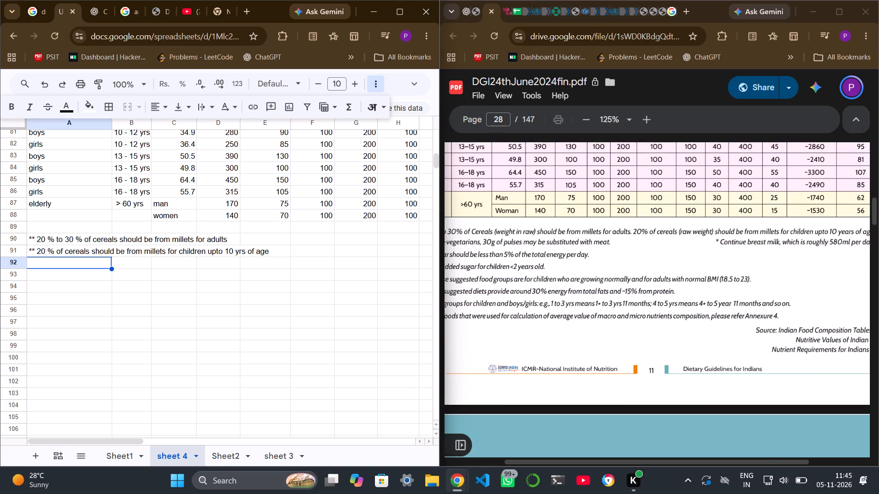
scroll(531, 289, down, 1)
scroll(531, 289, right, 1)
scroll(564, 257, right, 1)
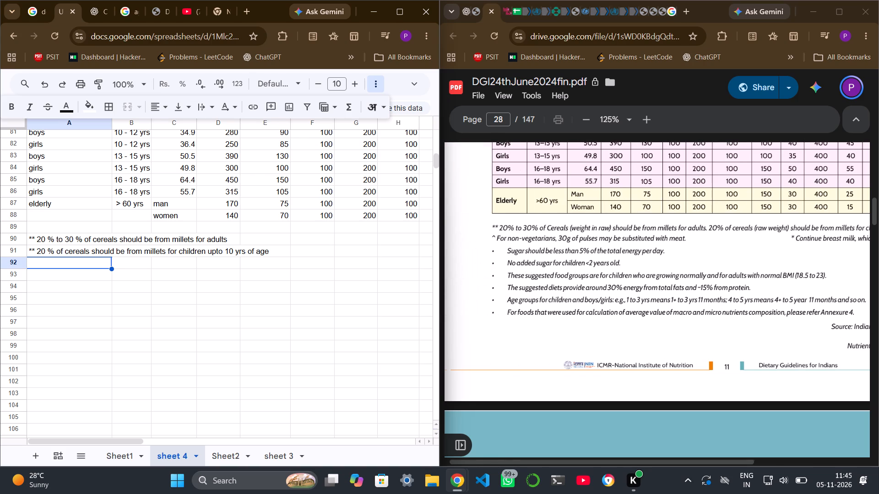
scroll(564, 257, right, 1)
text(^)
key(space)
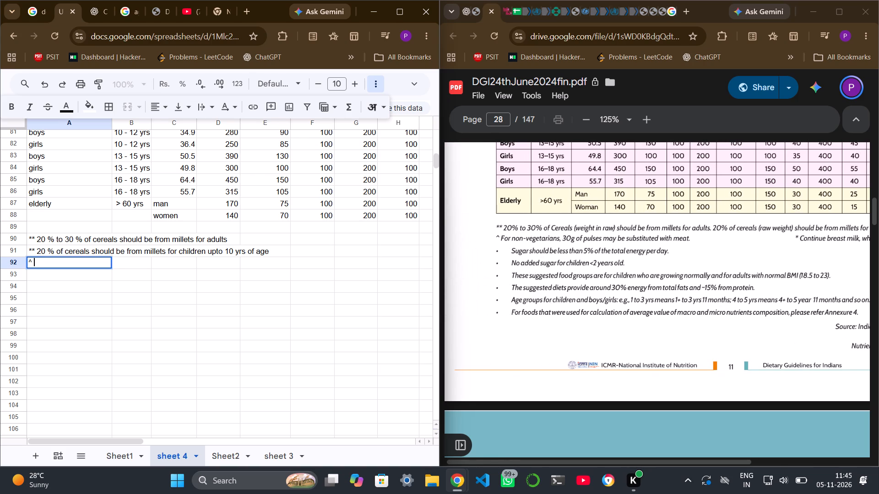
text(for non vegetarians)
key(space)
key(BackSpace)
text(, 30 g of pulses)
key(space)
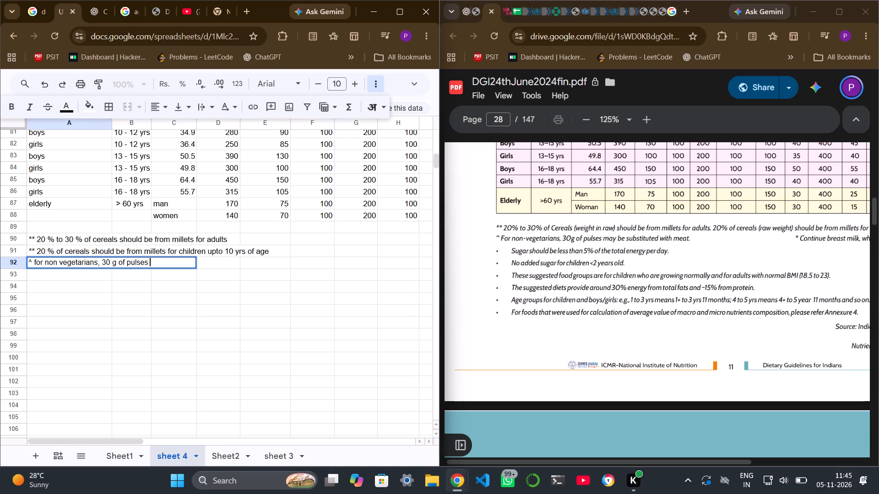
text(may be substituted)
key(space)
text(with meat)
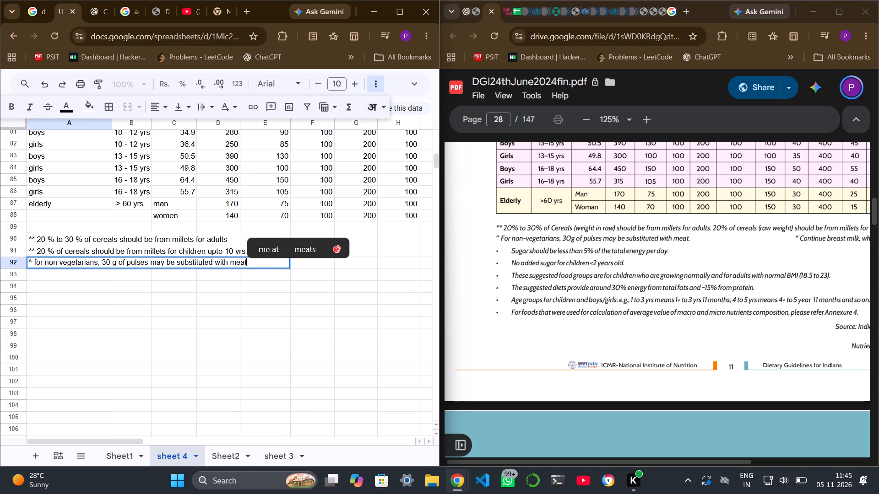
key(Return)
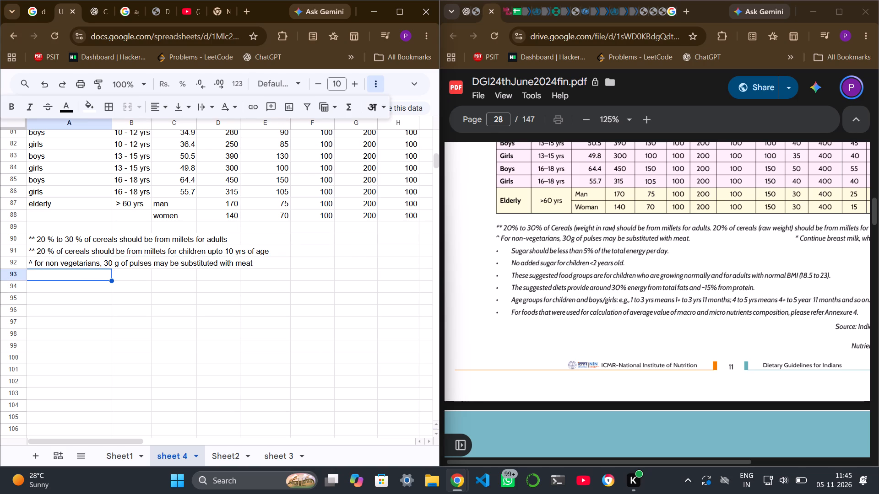
Enter the milk footnote "* continue breast milk, which is roughly 580 ml per day" in A93.
text(* continue)
key(space)
text(breast)
key(space)
text(milk,)
key(space)
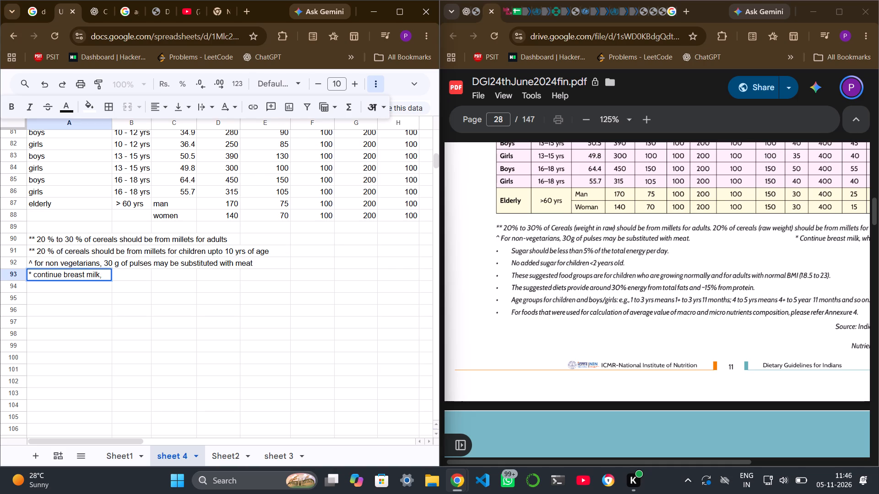
scroll(652, 298, left, 3)
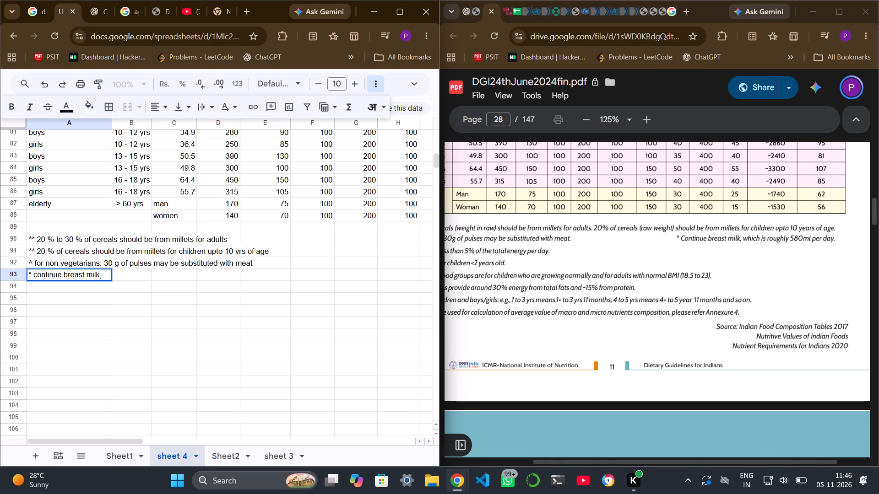
text(which is roughly)
key(space)
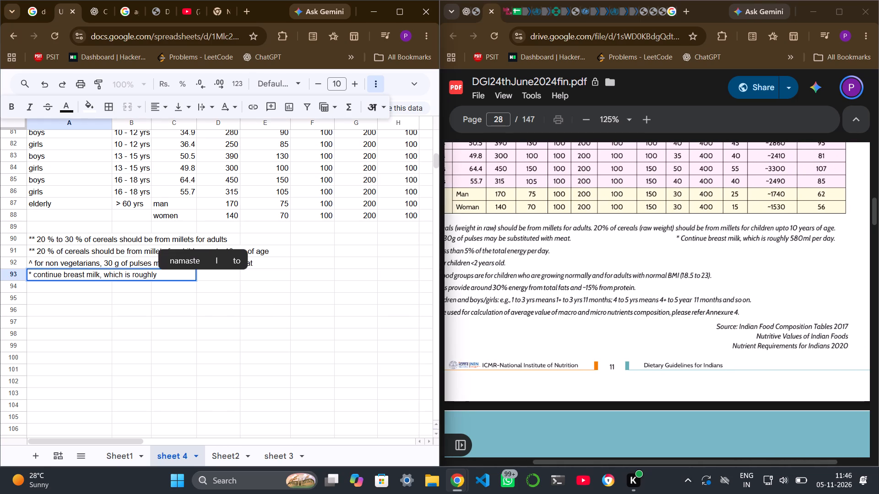
text(580)
key(space)
text(ml per day)
key(Return)
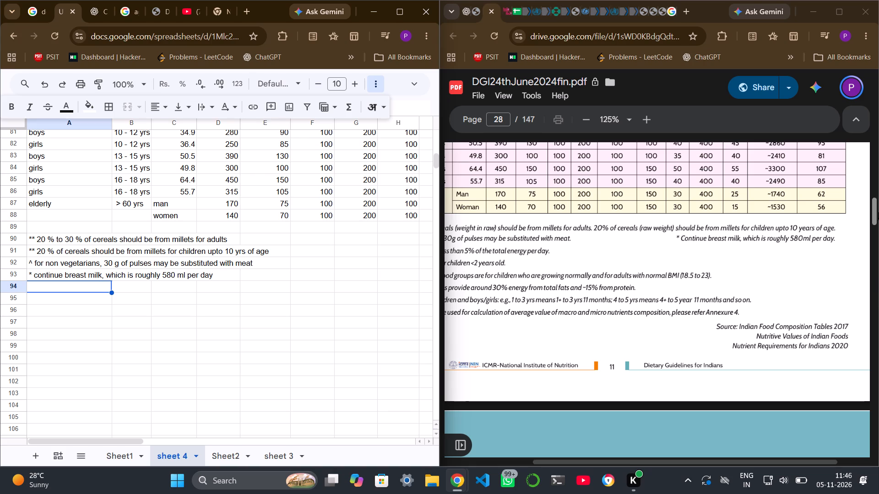
Enter the sugar note "sugar should be < 5% of total energy per day" in A94.
scroll(683, 293, right, 1)
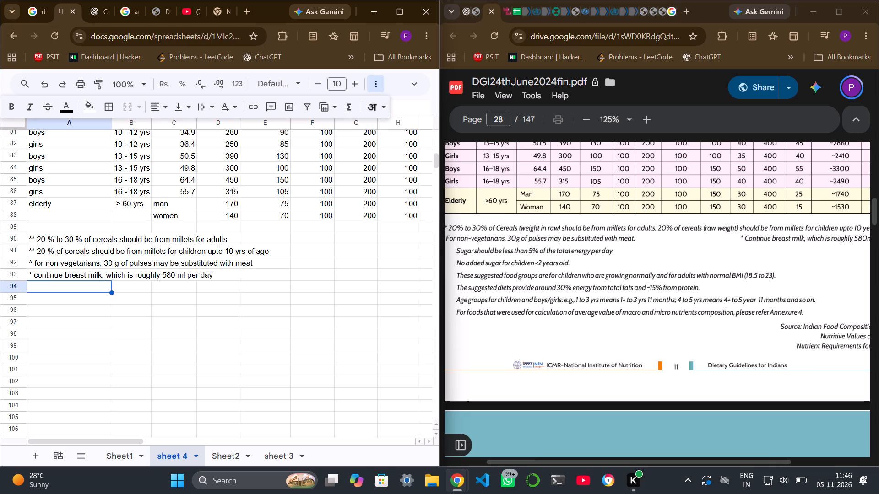
scroll(683, 293, right, 1)
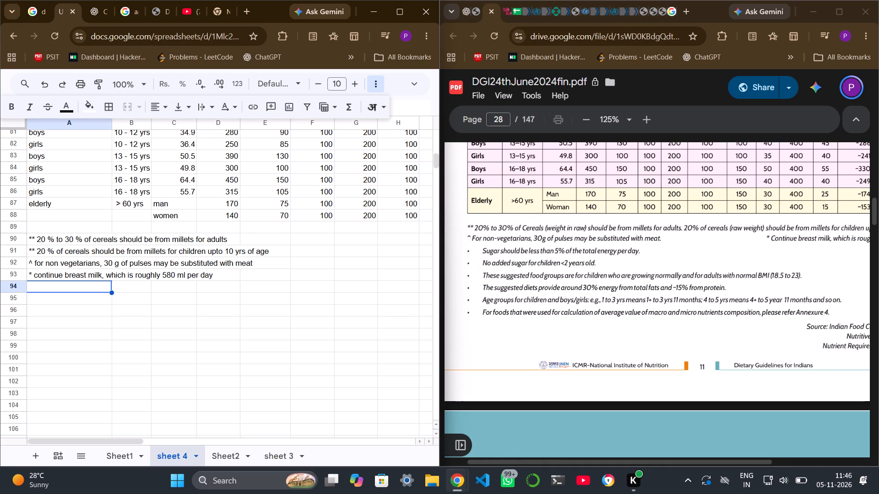
text(sugar should be)
key(space)
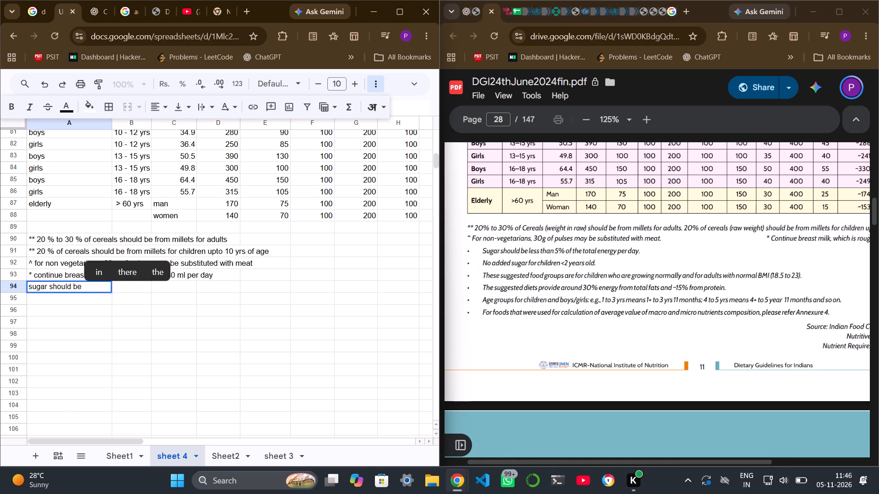
text(<)
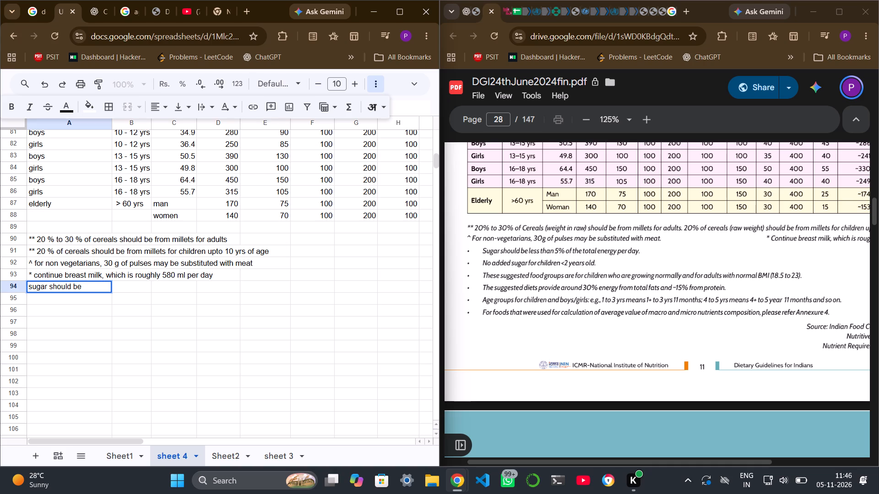
key(space)
text(5%)
key(space)
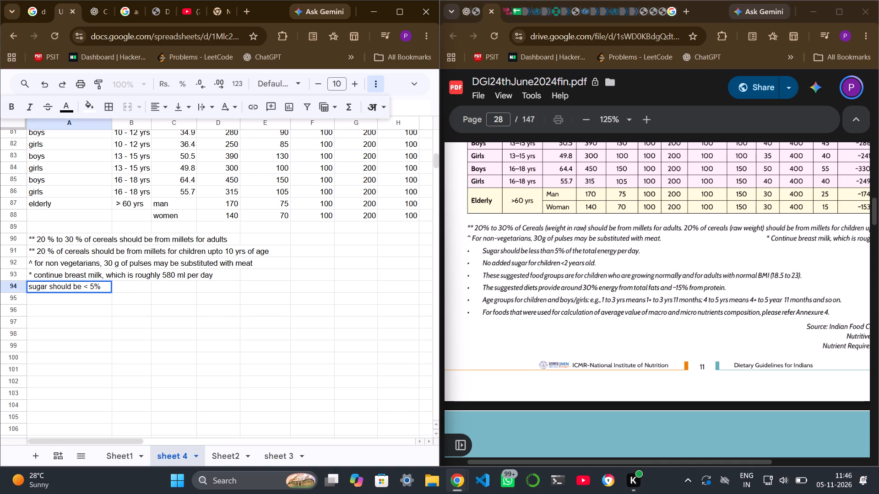
text(of ta)
key(BackSpace)
text(otal enerf)
key(BackSpace)
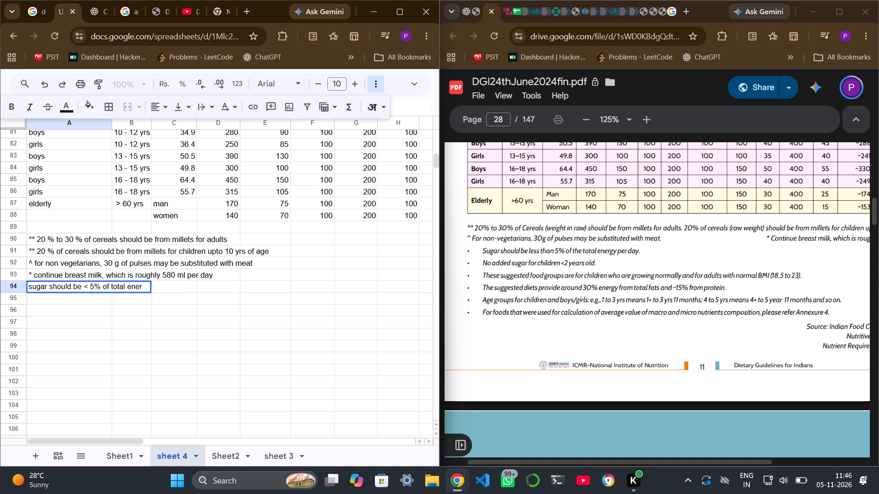
text(gy per day)
key(Return)
Enter the note "no added sugar for children < 2 yrs old" in A95.
text(no added sugar for childr)
key(BackSpace)
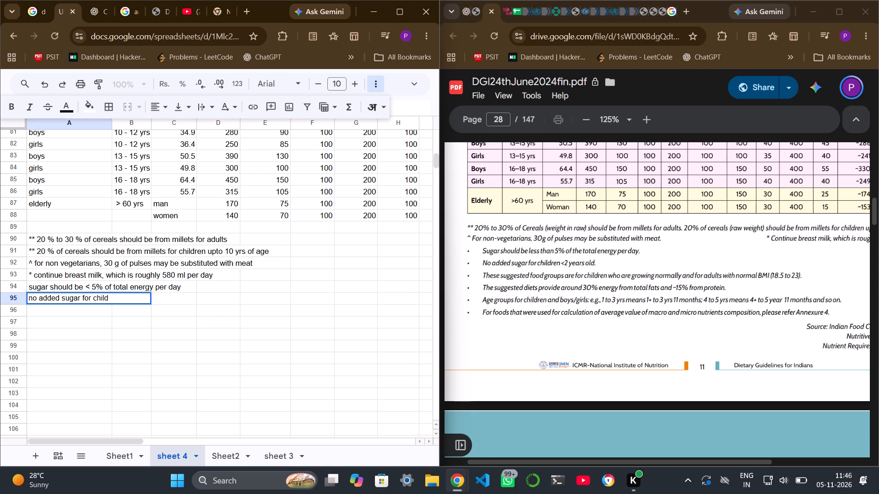
text(ren <)
key(space)
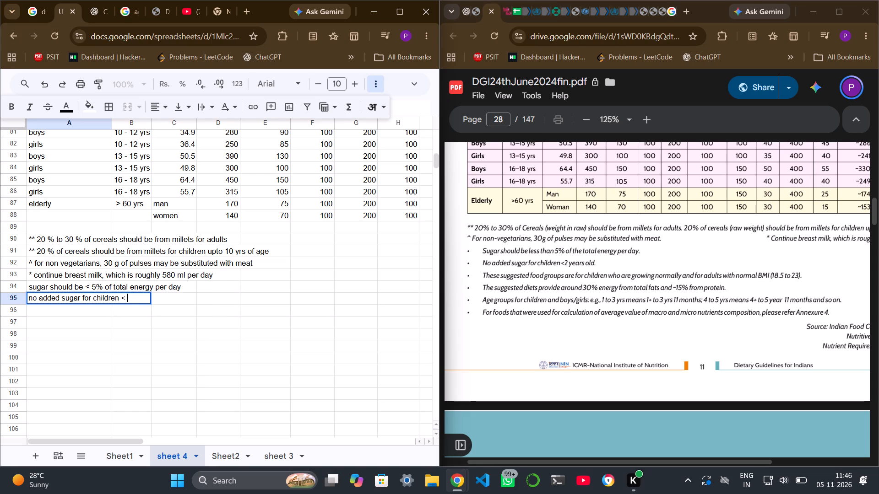
text(2 yrs)
key(space)
text(old)
key(Return)
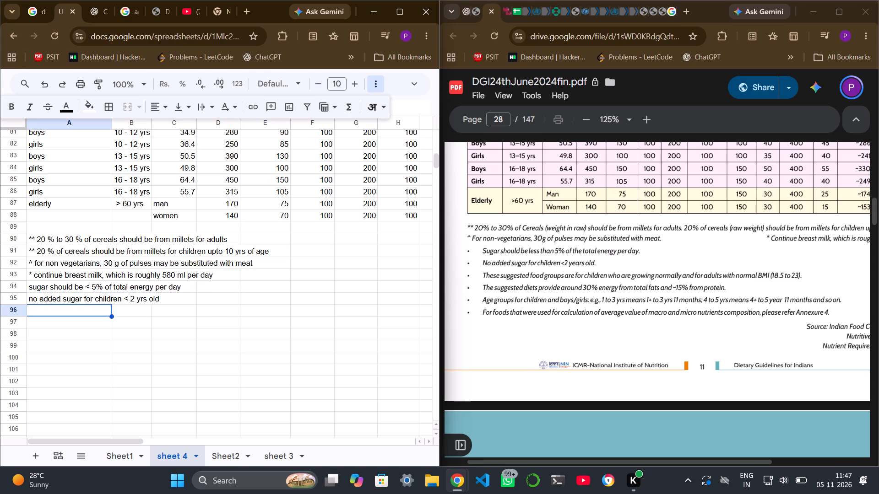
Begin the note about the suggested food groups in A96 with "these sugge".
text(these sugge)
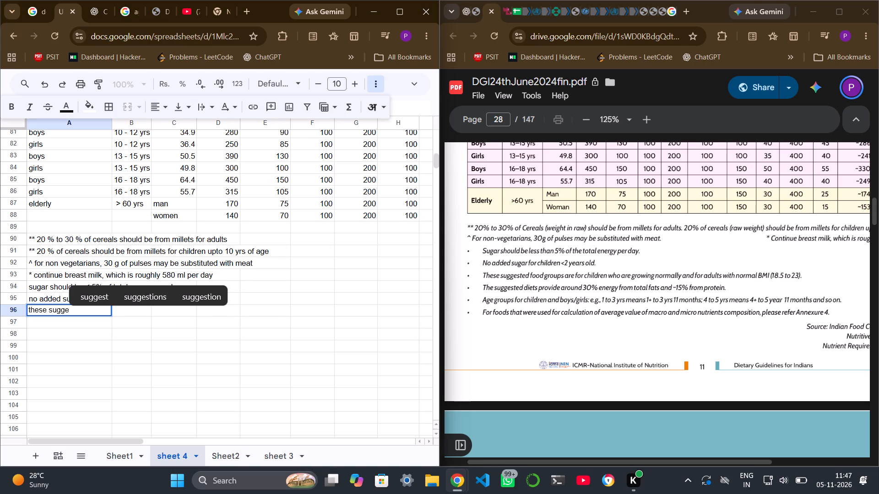
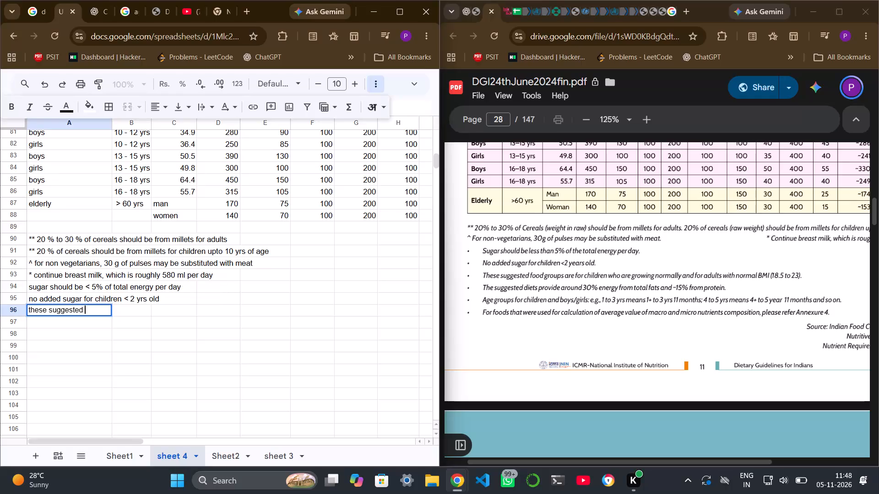
Complete the A96 note with "food groups are for children who are growing normally and for adults with normal bmi ( 18.5 to 23 )".
text(food groups are for children whi)
key(BackSpace)
text(o are growing)
key(space)
text(normally)
key(space)
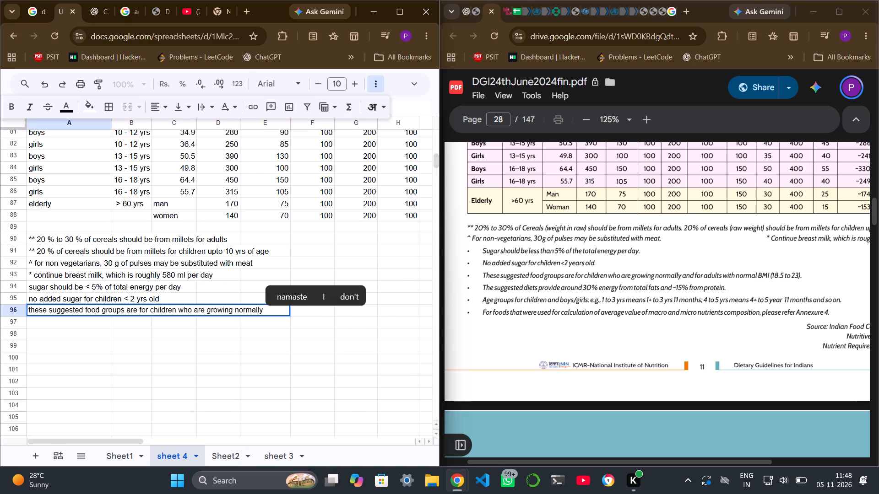
text(and for a)
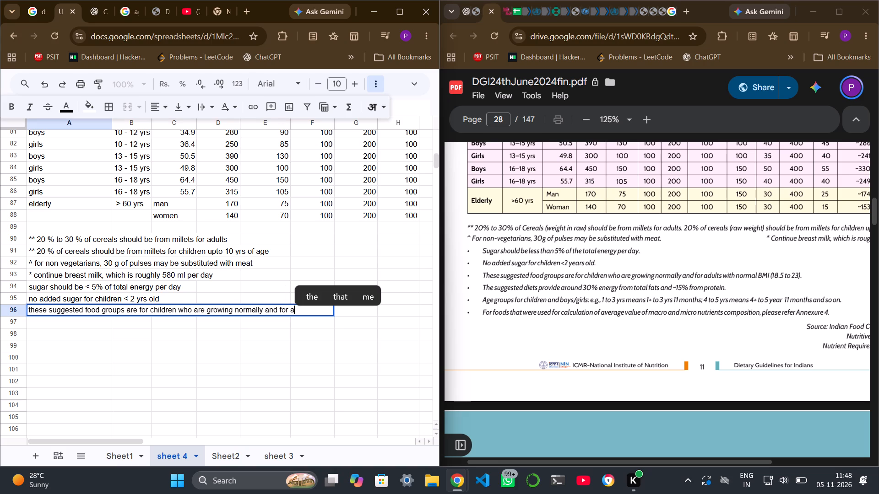
text(dults)
key(space)
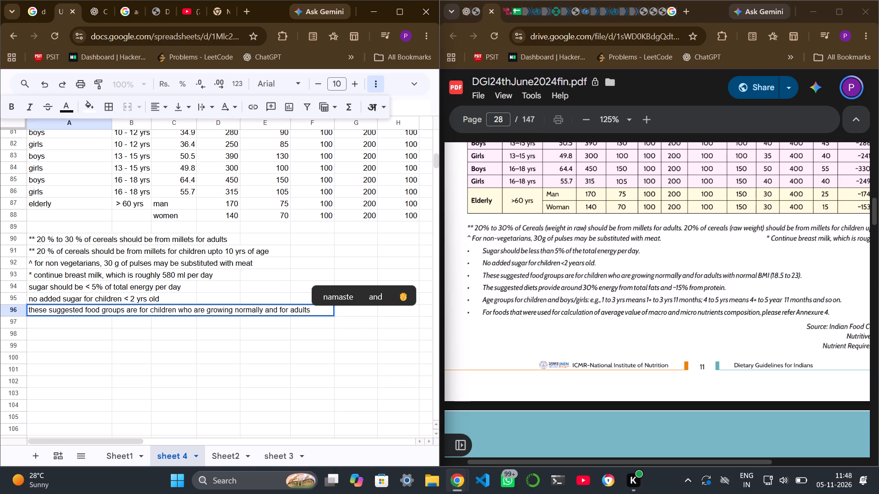
text(with normal bmi)
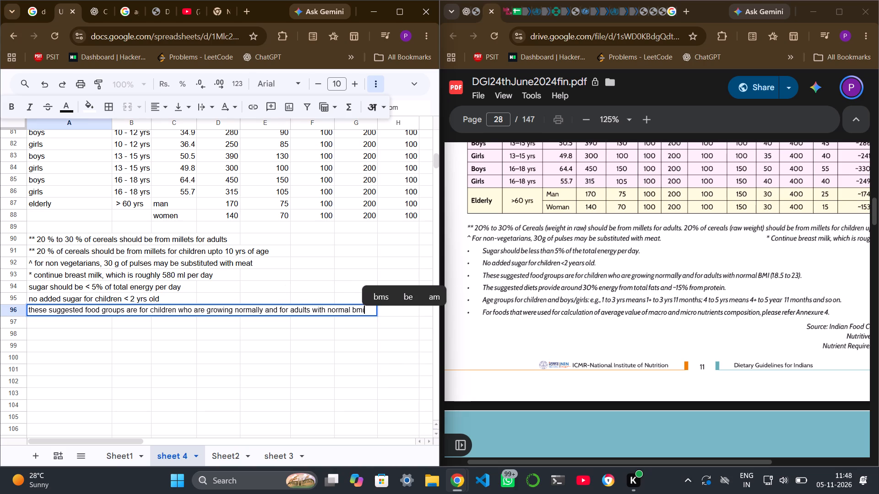
key(space)
text(( 1)
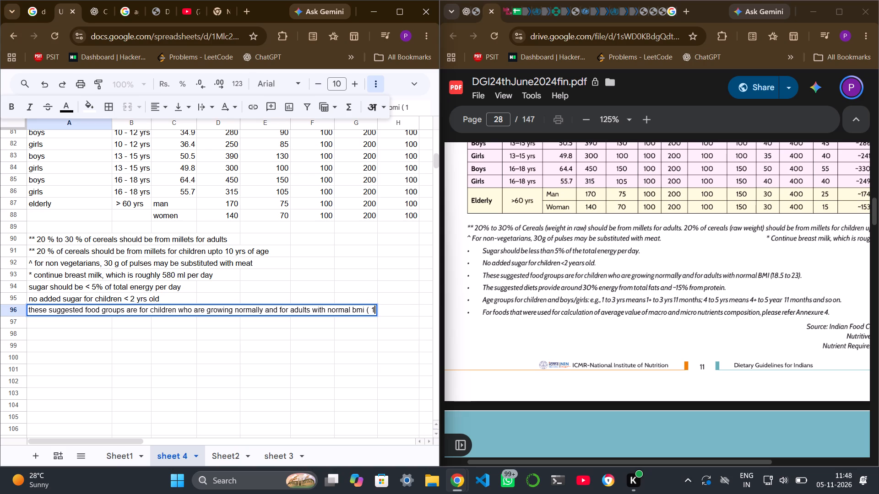
text(8.5 to)
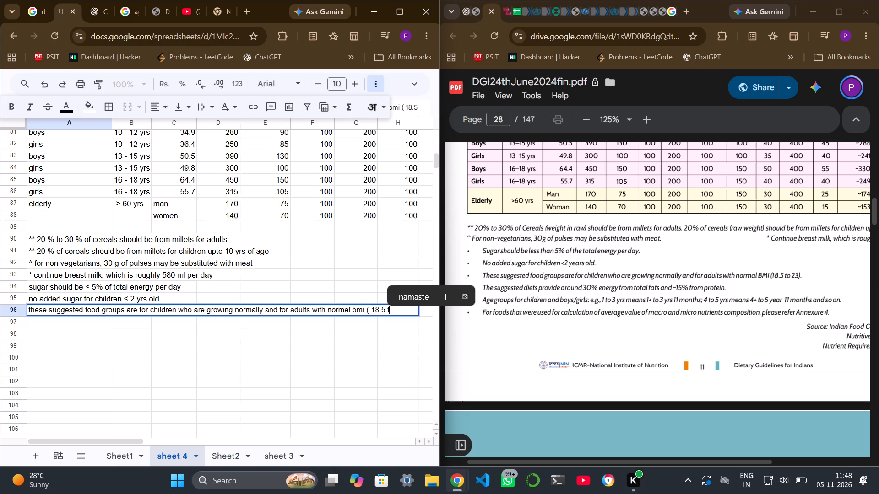
key(space)
text(23)
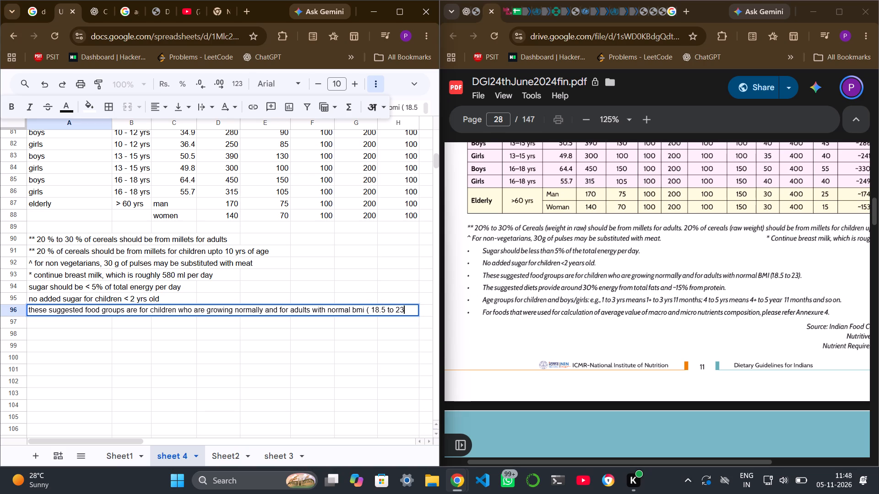
key(space)
key(shift+parenright)
key(Return)
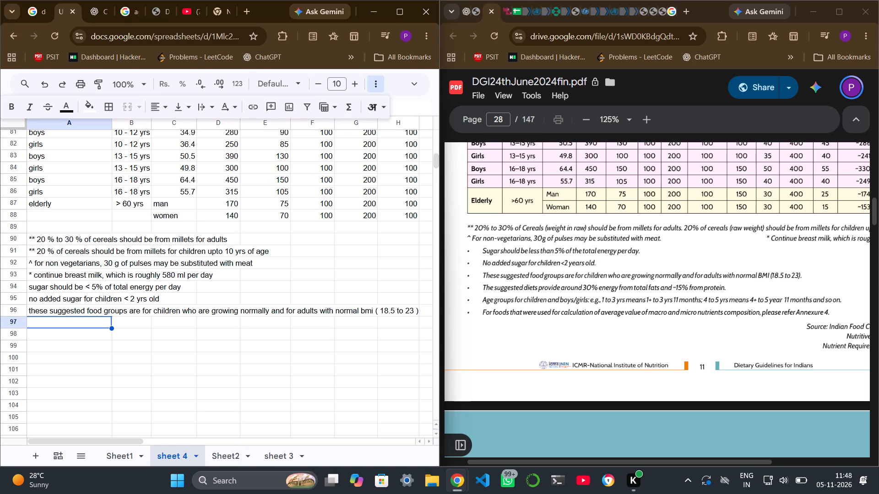
Enter "these suggested diets provide around 30 % from" in A97 as the start of the energy note.
text(th)
text(ese)
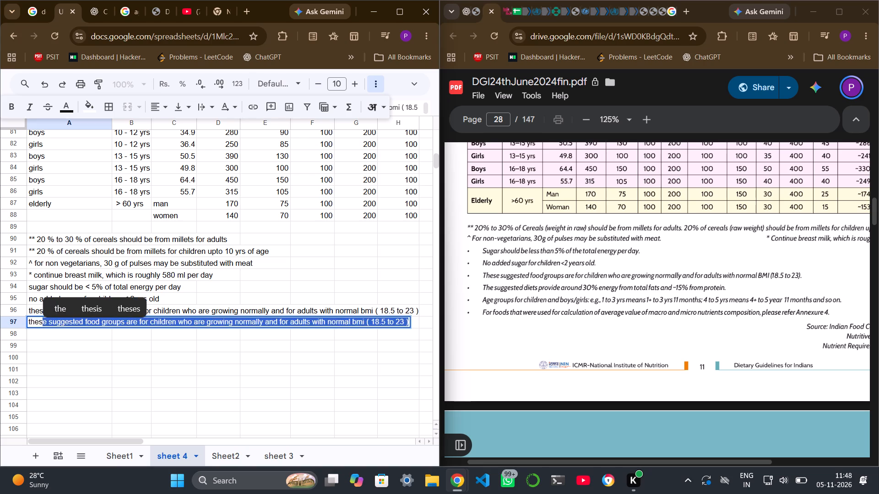
key(space)
text(suggested)
key(space)
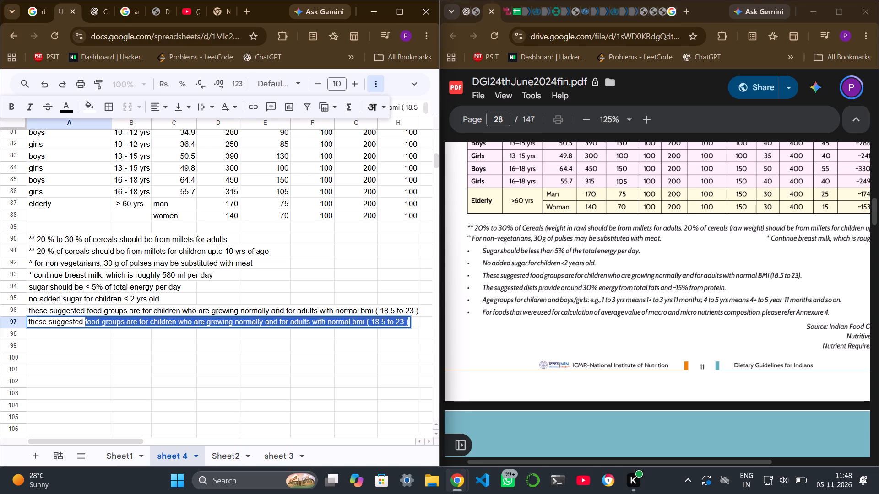
text(diets provide aro)
text(und)
key(space)
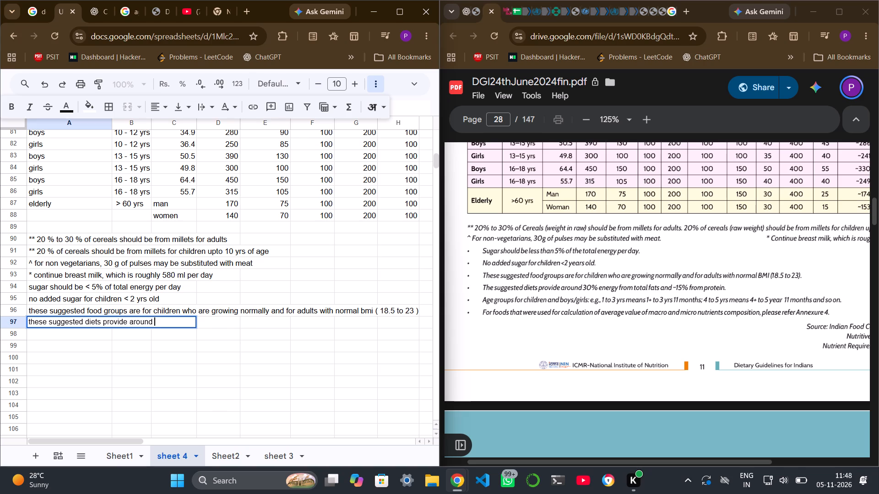
text(30)
key(space)
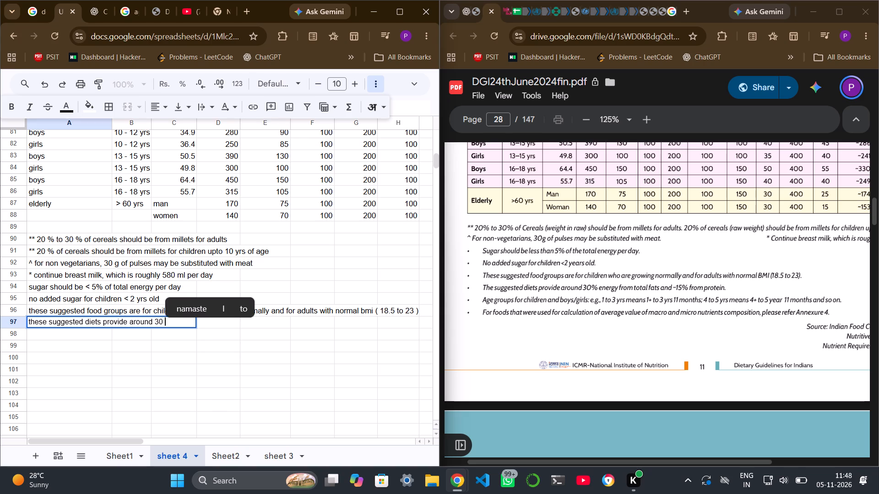
text(%)
key(space)
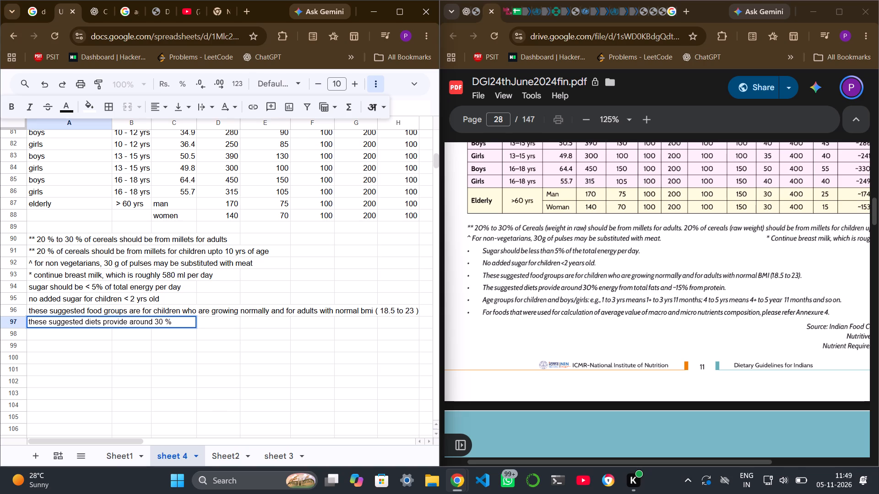
text(from)
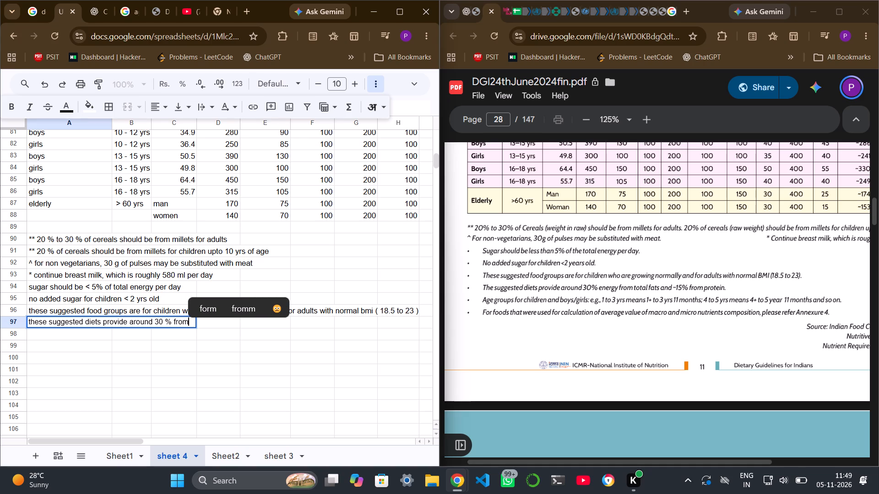
Insert the word "energy" before "from" in the A97 note.
key(Left)
key(Left)
key(Left)
key(Right)
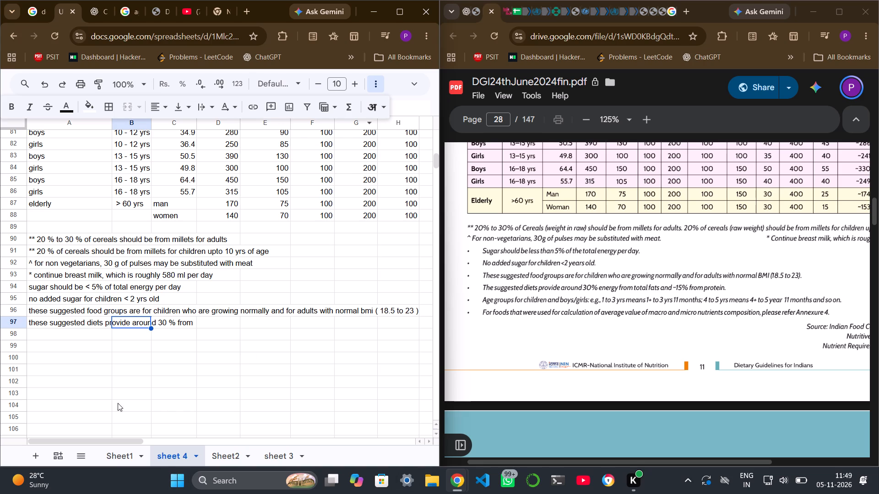
double_click(92, 324)
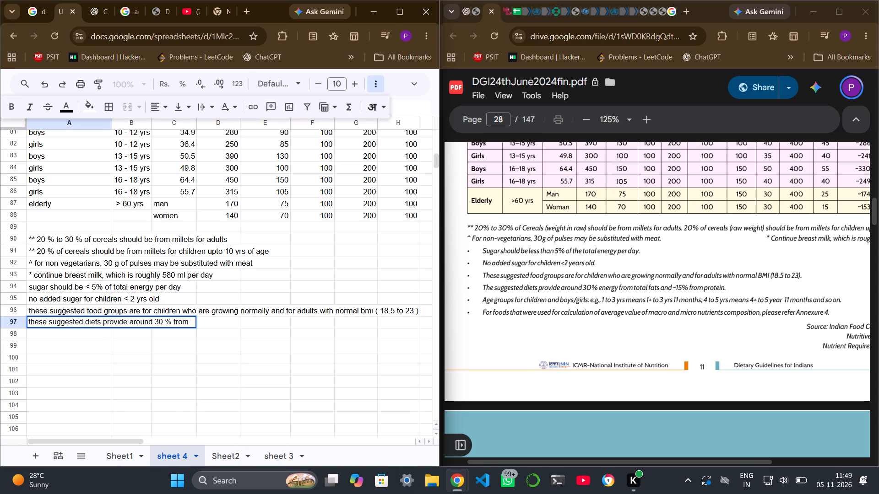
key(Left)
key(Left)
key(Left)
key(Left)
text(energy)
key(space)
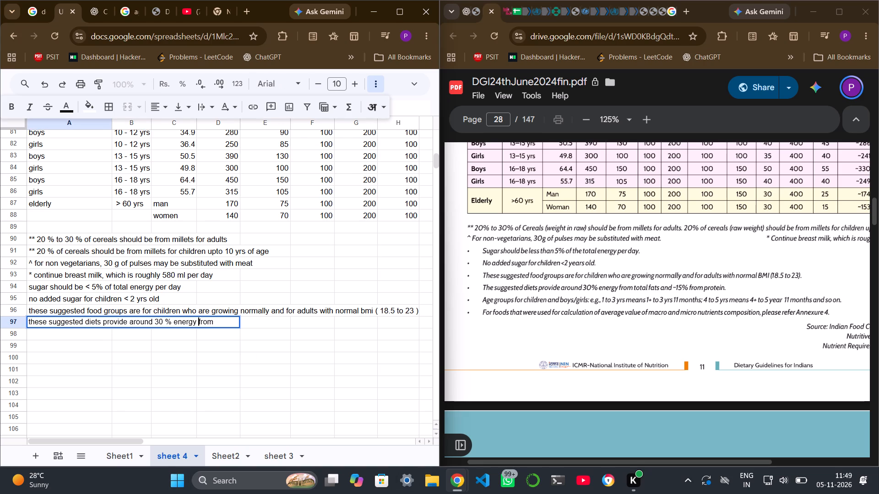
Complete the A97 note by appending "total fats and ~15% from proteins" after "from".
key(Down)
key(space)
text(total fats)
key(space)
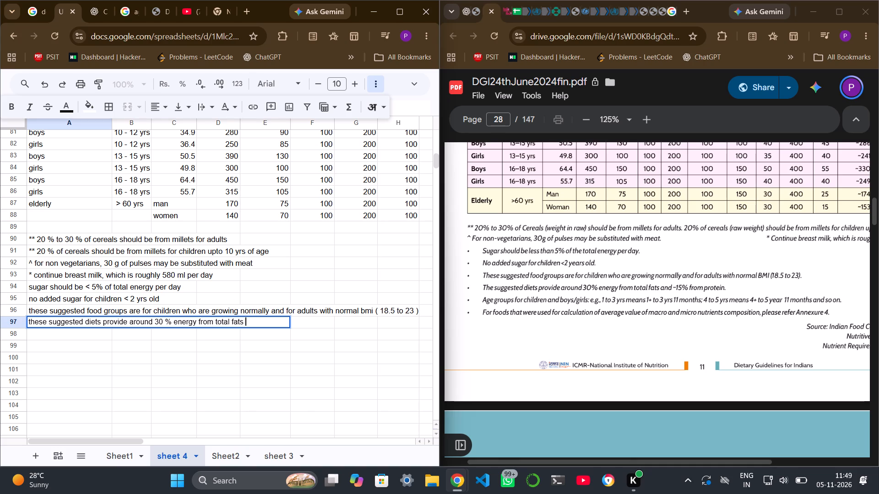
text(and)
key(space)
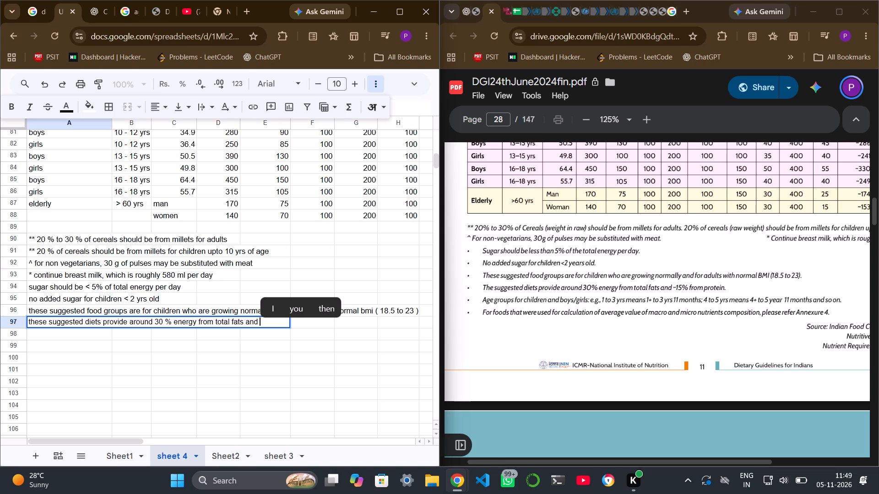
key(shift+asciitilde)
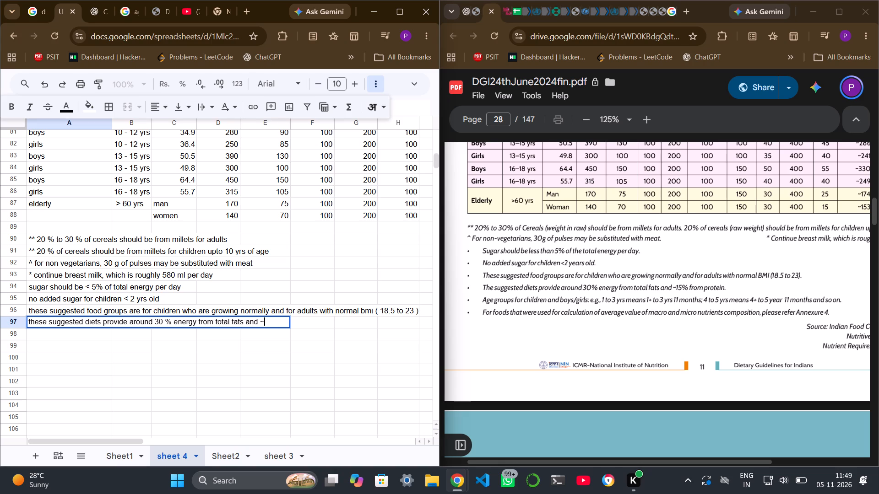
text(15)
text(%)
key(space)
text(from proteins)
key(Return)
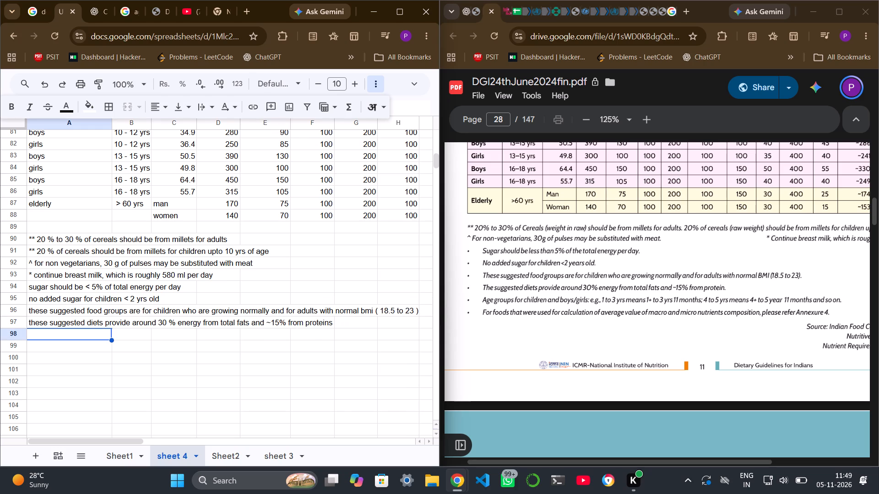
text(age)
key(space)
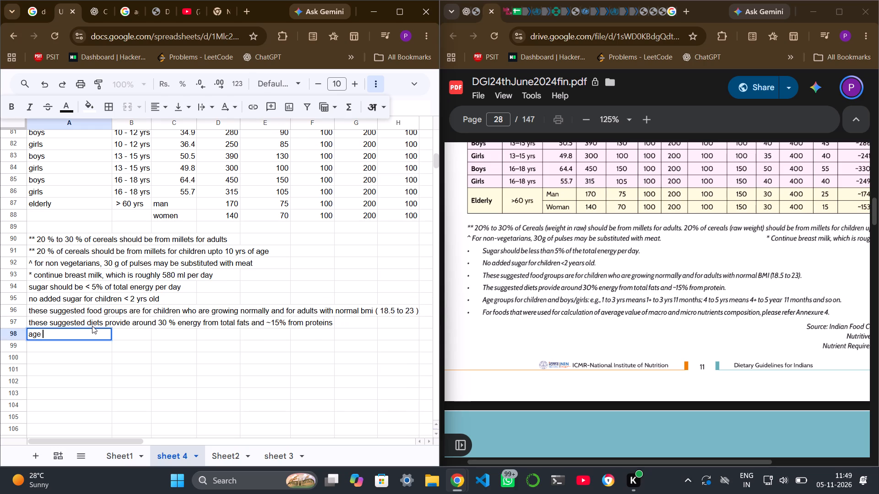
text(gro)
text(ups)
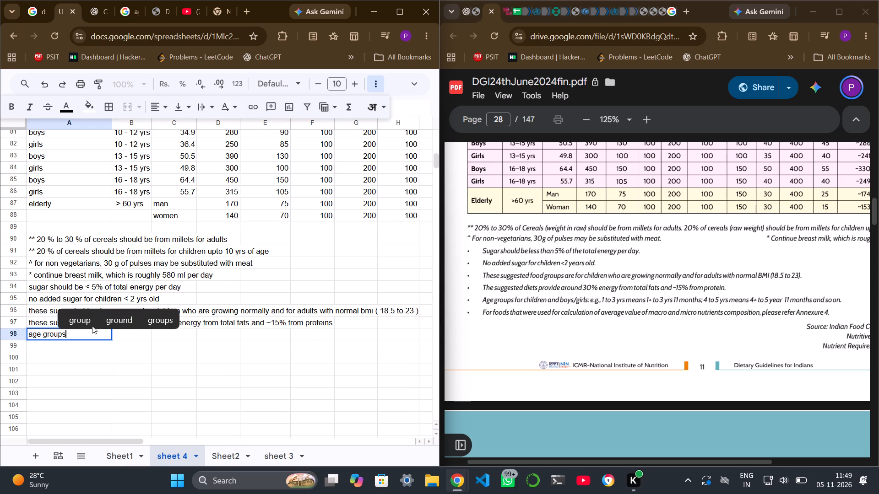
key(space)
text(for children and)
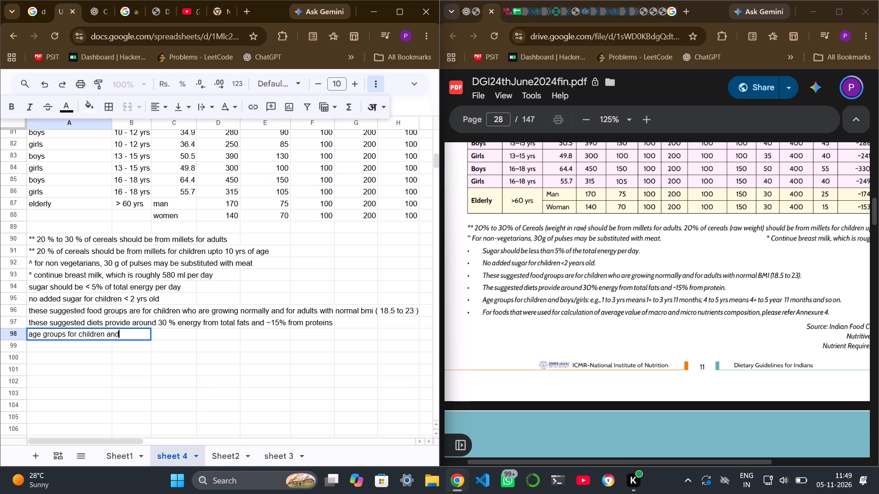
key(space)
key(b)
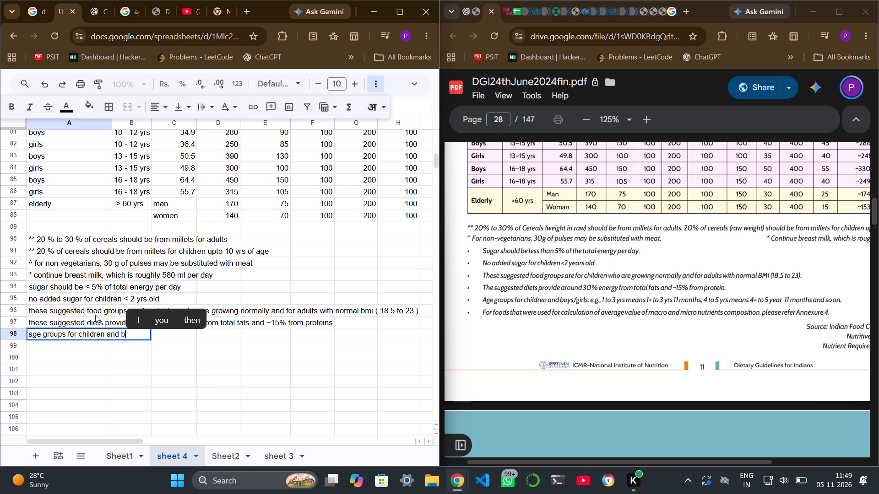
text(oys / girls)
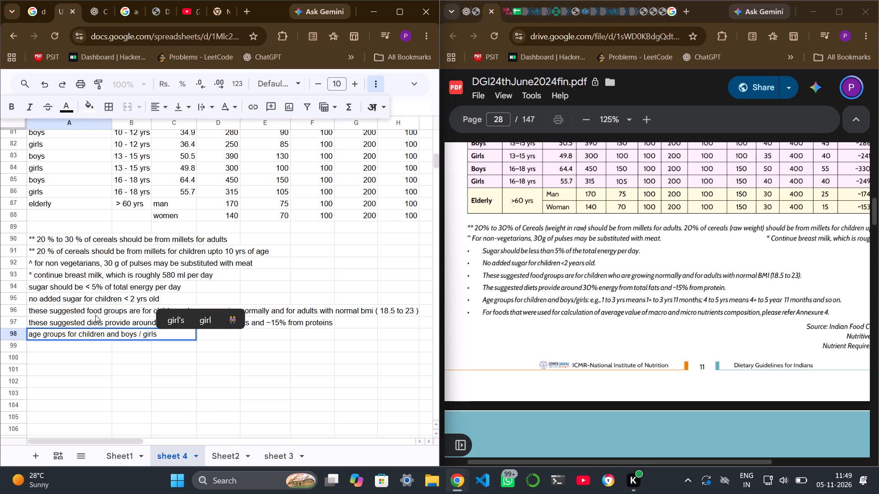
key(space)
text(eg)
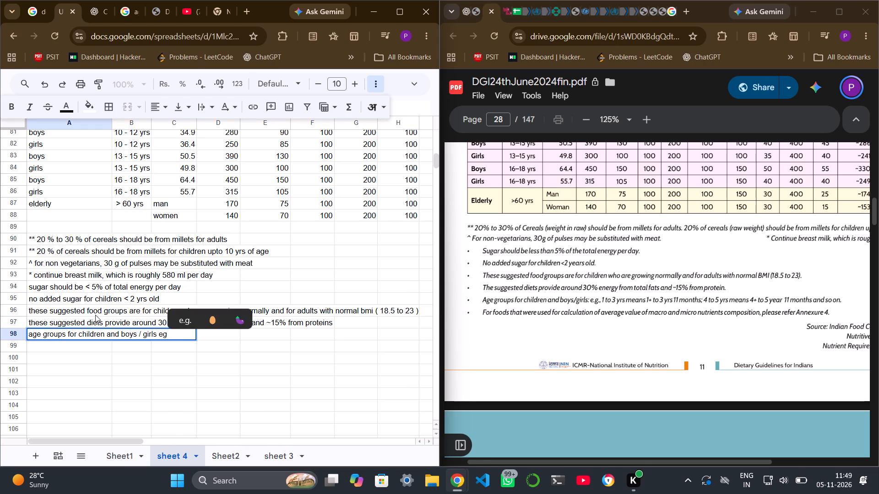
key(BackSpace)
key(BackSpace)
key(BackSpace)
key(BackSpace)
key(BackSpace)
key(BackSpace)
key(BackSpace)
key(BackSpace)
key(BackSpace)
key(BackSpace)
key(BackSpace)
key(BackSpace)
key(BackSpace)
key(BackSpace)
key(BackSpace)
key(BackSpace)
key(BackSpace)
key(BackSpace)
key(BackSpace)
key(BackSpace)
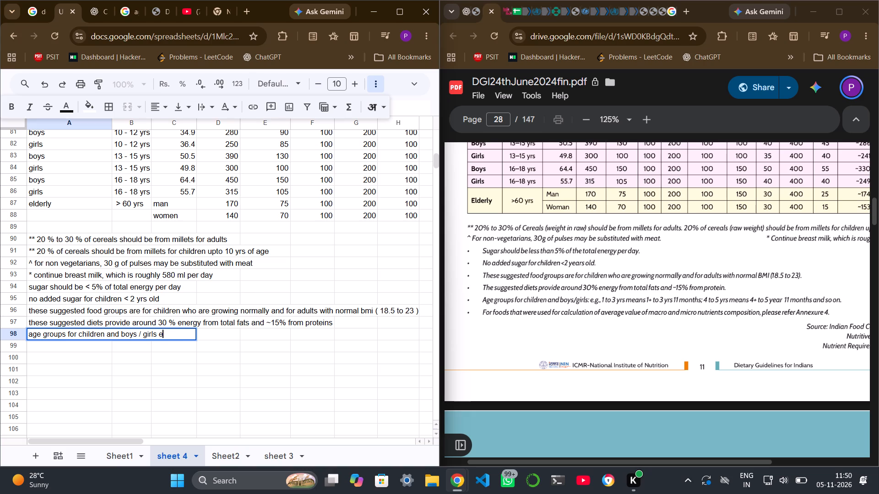
Replace the draft in A98 with "for foods that were used for calculation of average value of macro and micro nutrients composition".
text(for foods that were)
key(space)
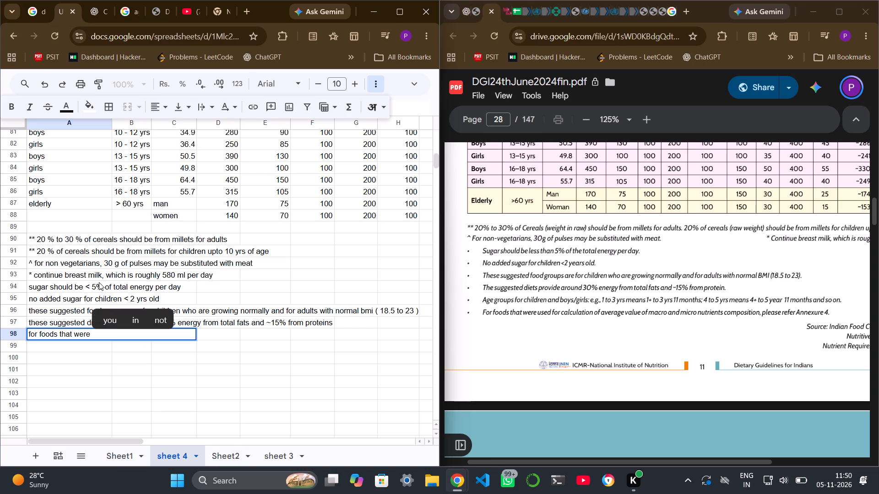
text(used)
key(space)
text(for calculation)
key(space)
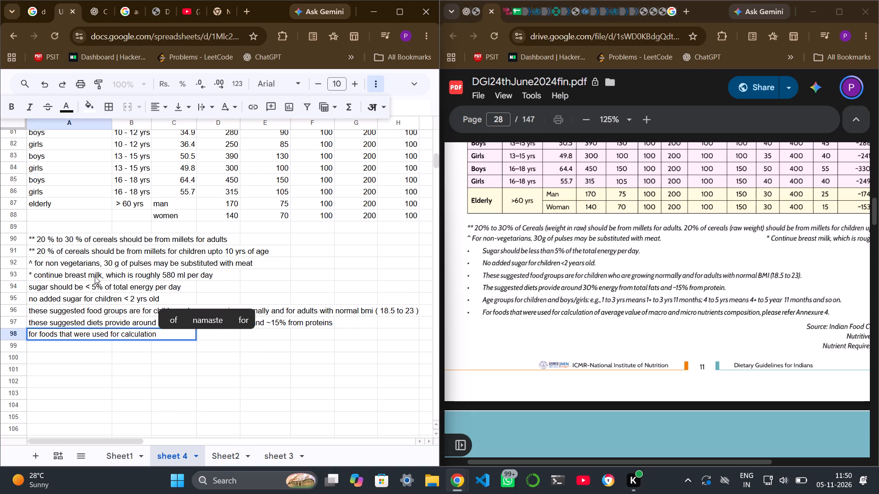
text(of average)
key(space)
text(value)
key(space)
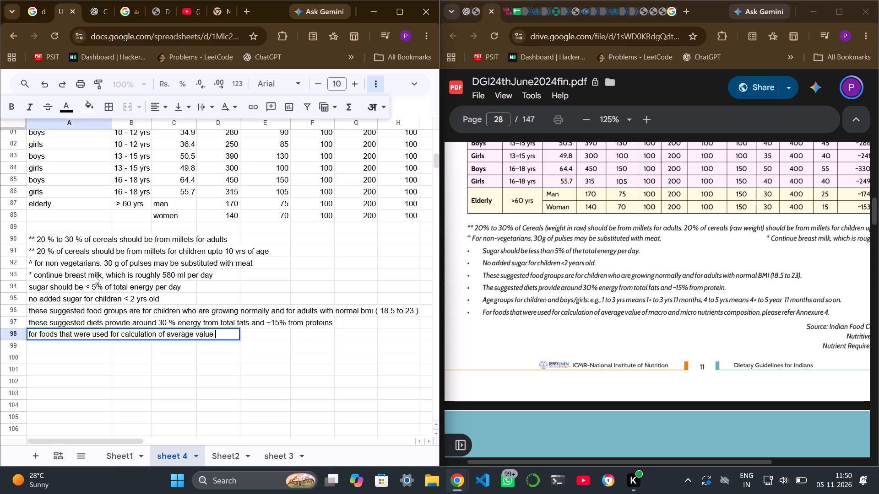
text(of macro and)
key(space)
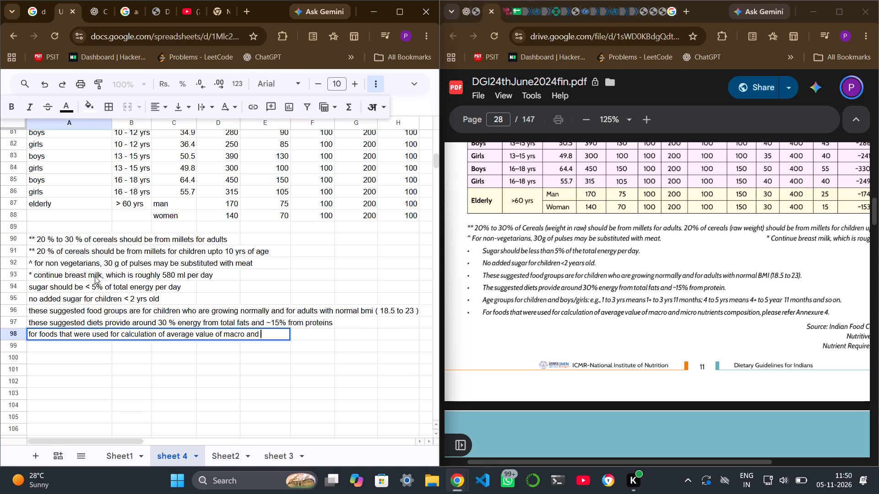
text(micro nutrients)
key(space)
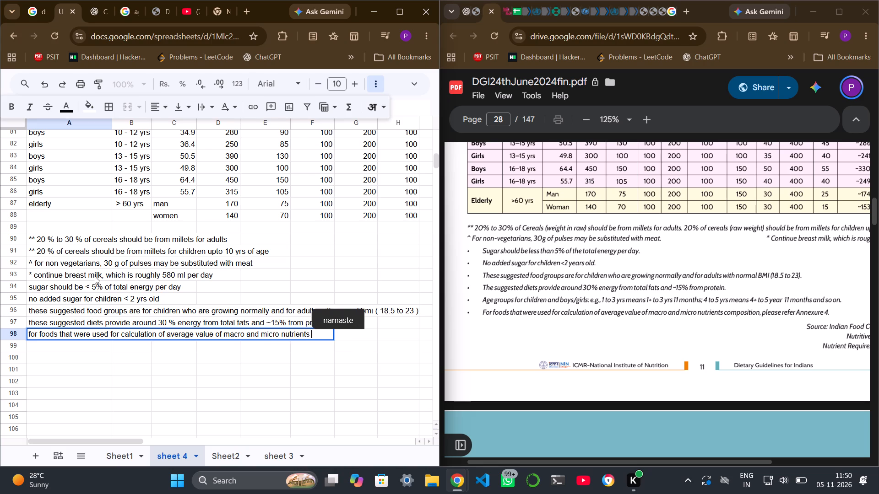
text(composition)
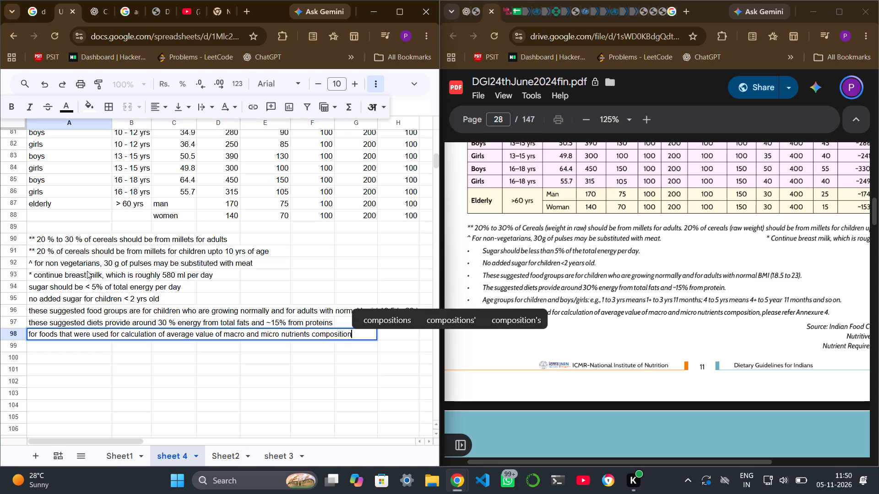
key(Return)
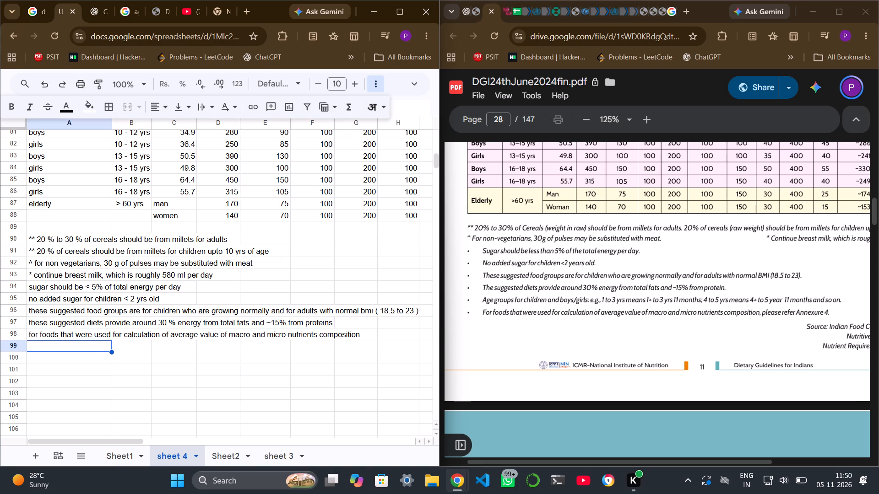
Examine the remaining notes on PDF page 28, the Points to Register on page 29 and the Guideline 2 pregnancy section on page 30.
scroll(650, 333, down, 7)
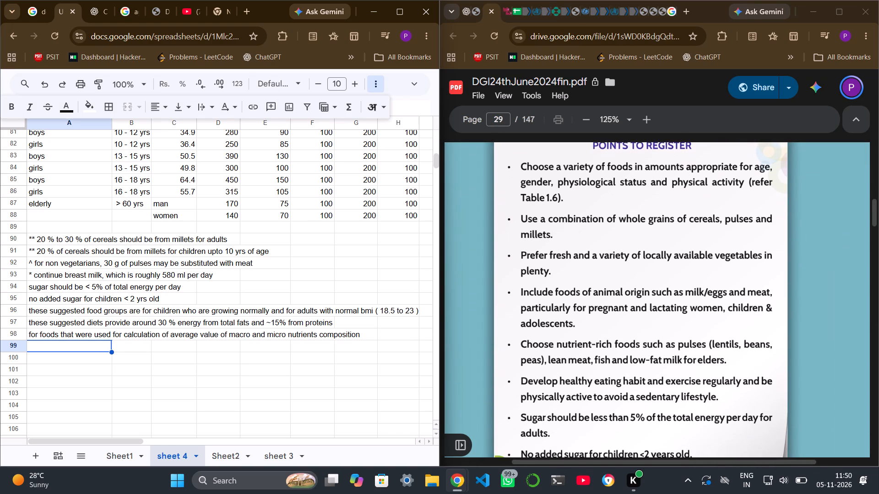
scroll(650, 333, down, 1)
scroll(650, 333, up, 4)
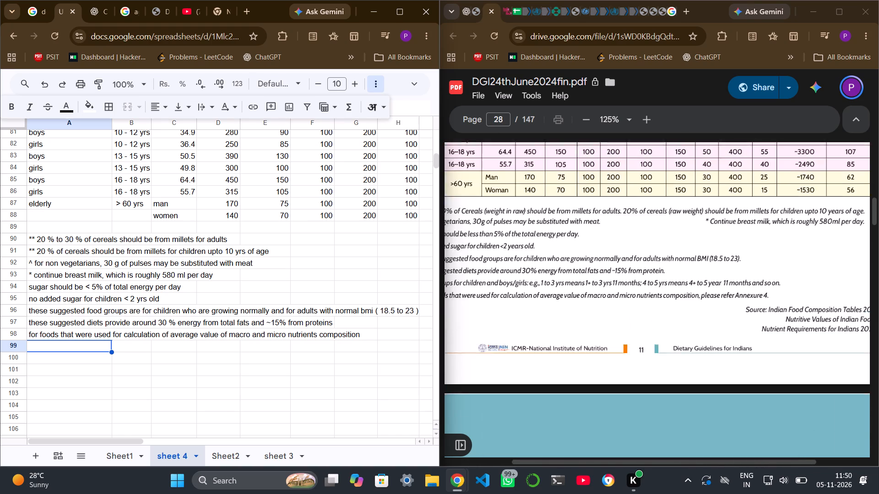
scroll(650, 333, up, 7)
scroll(650, 333, down, 5)
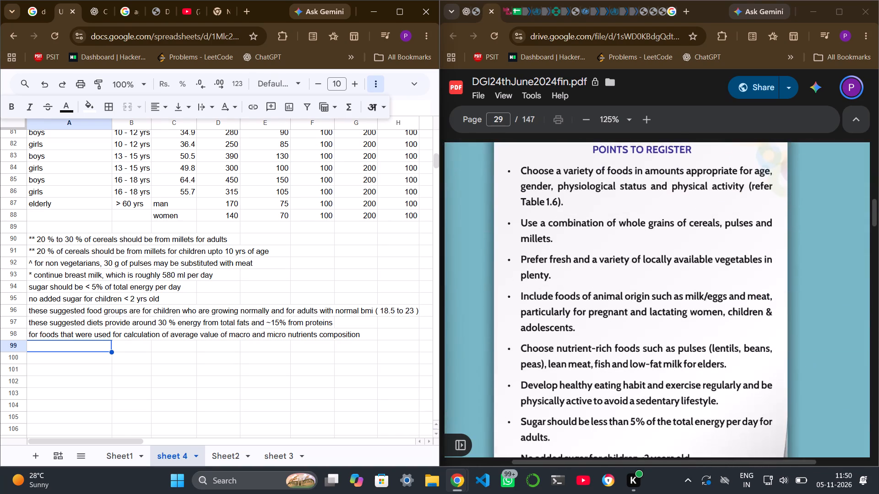
scroll(650, 333, down, 2)
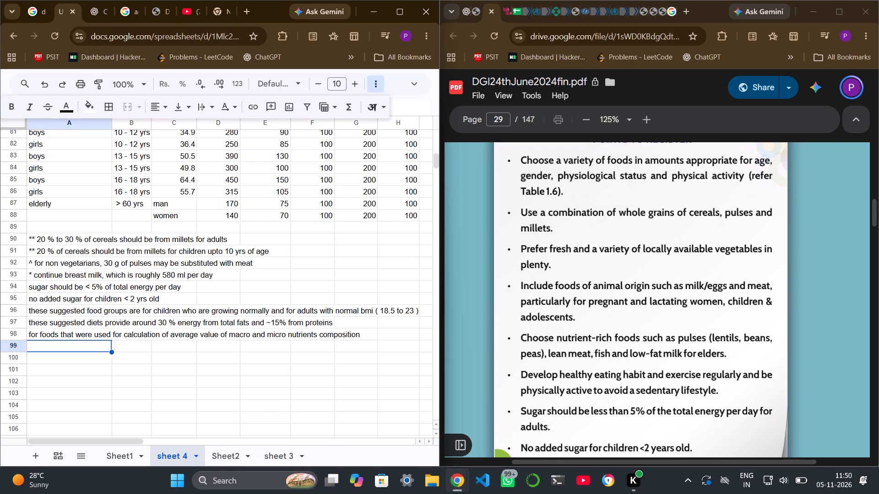
scroll(650, 333, down, 1)
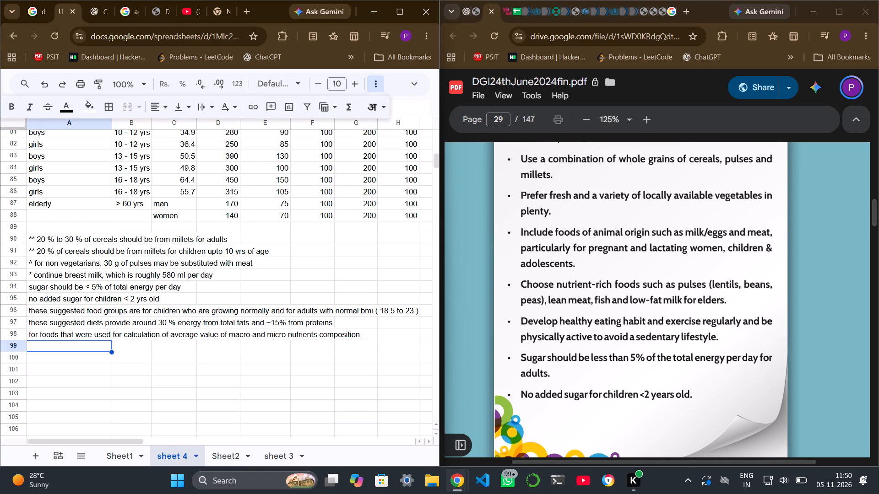
scroll(650, 333, down, 1)
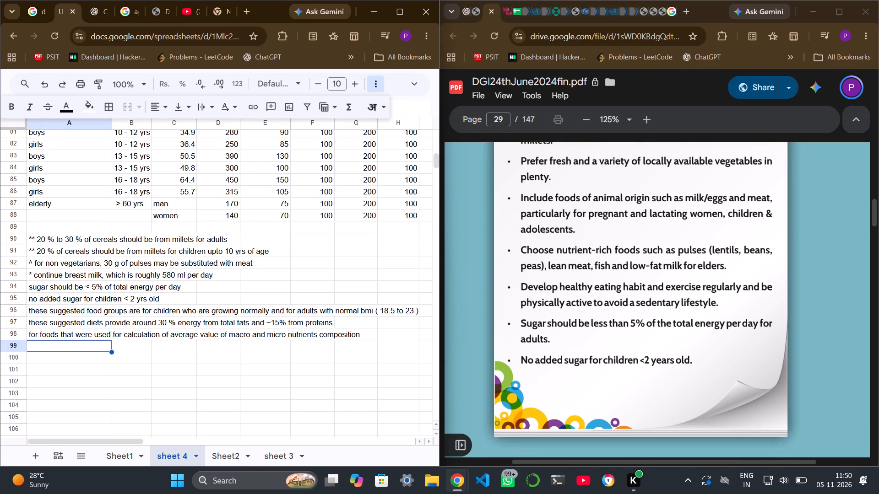
scroll(650, 333, down, 3)
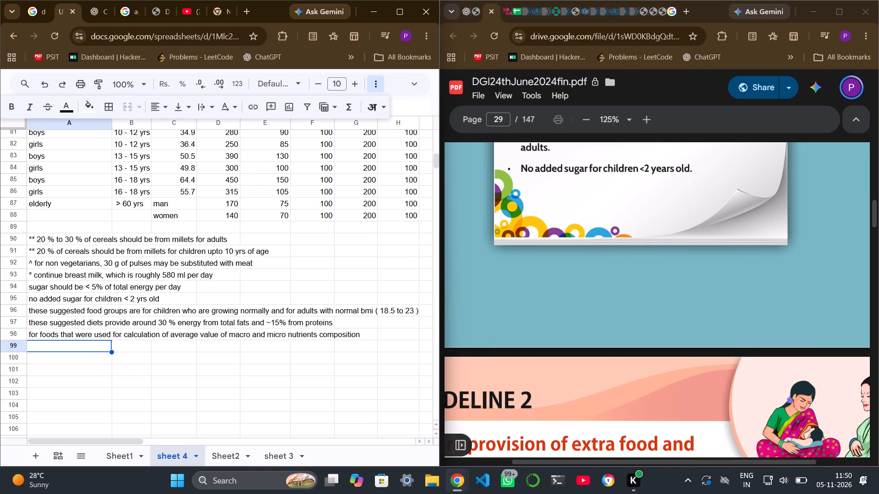
scroll(650, 333, down, 4)
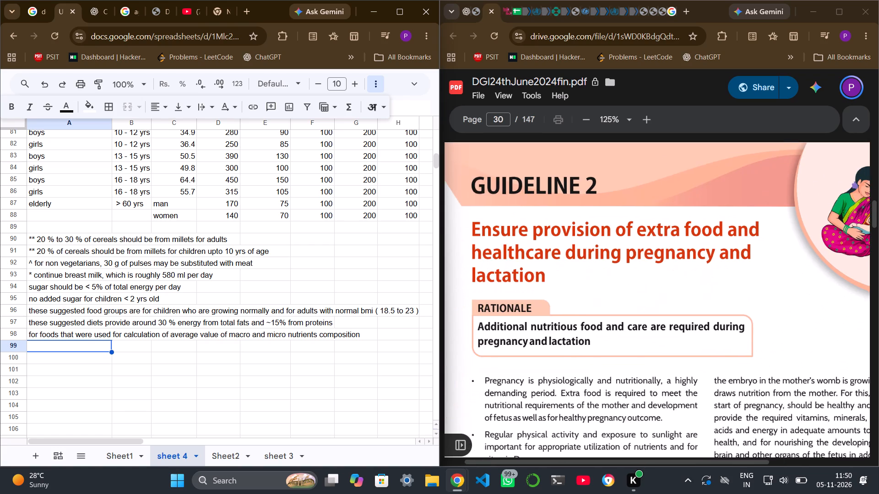
scroll(650, 333, down, 2)
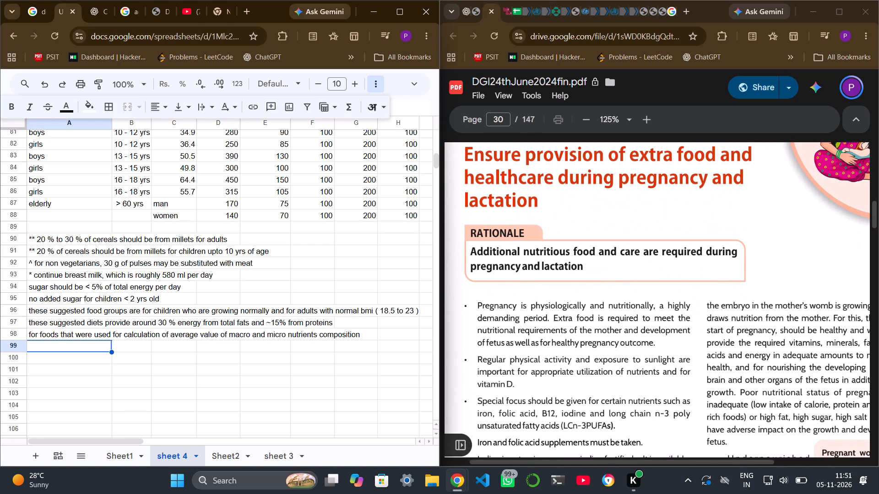
scroll(650, 333, down, 2)
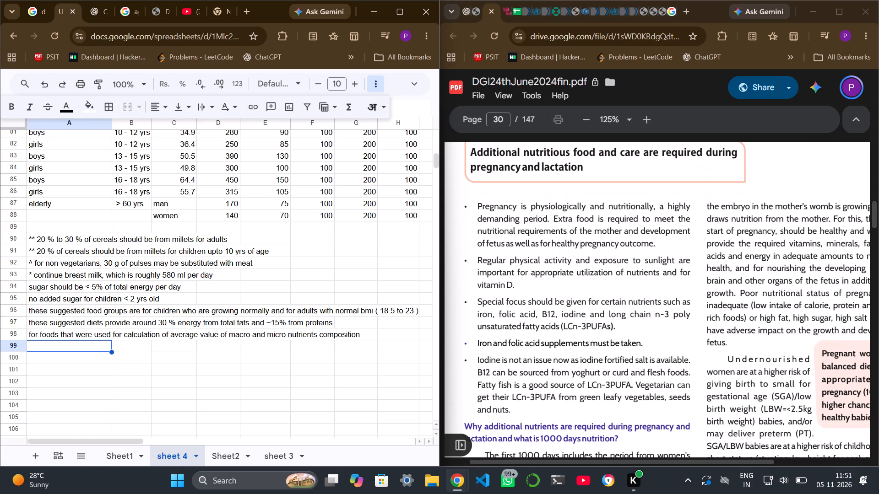
Adjust the widths of columns F and G in sheet 4 so the row 10 energy notes each wrap onto three lines.
scroll(326, 274, up, 8)
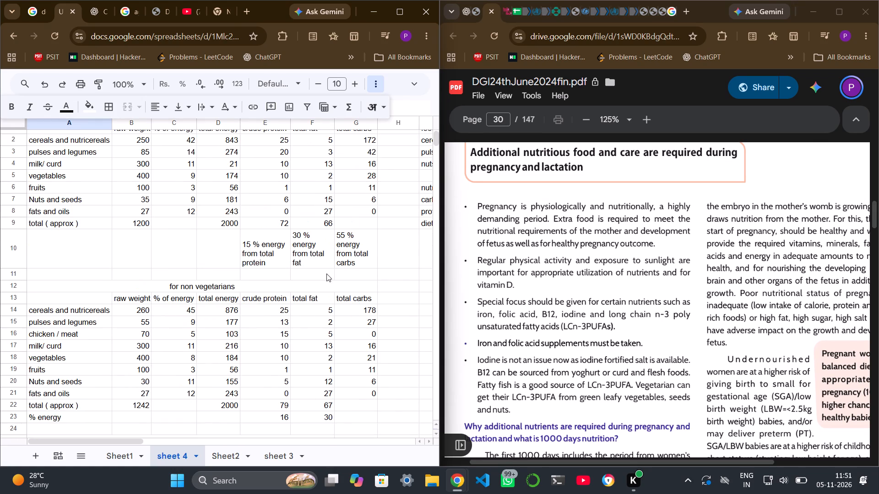
scroll(326, 274, up, 7)
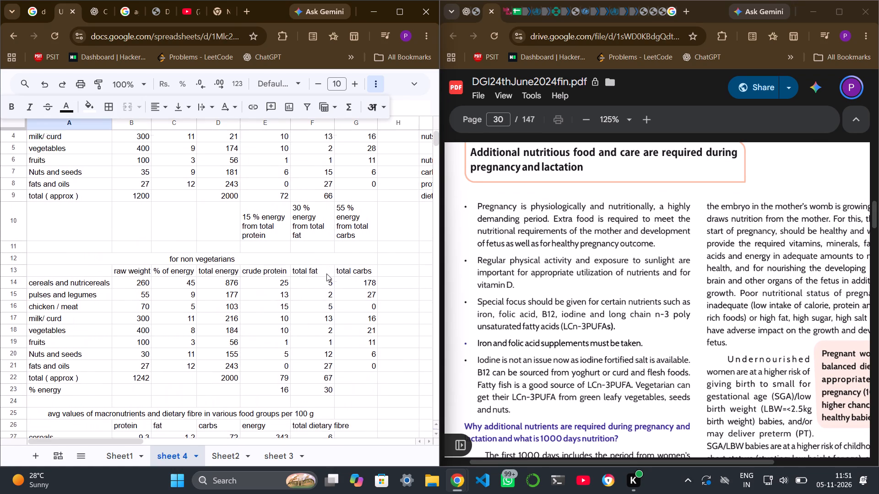
scroll(326, 274, up, 4)
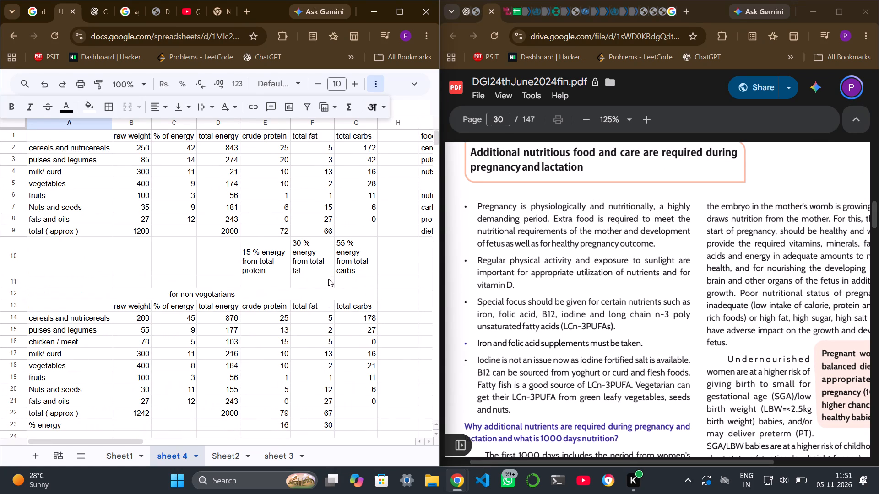
scroll(328, 279, up, 1)
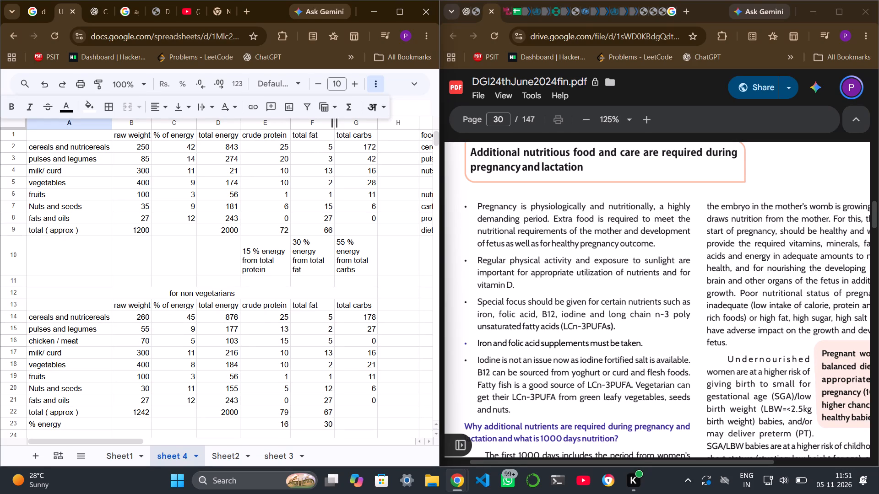
drag(335, 127, 339, 128)
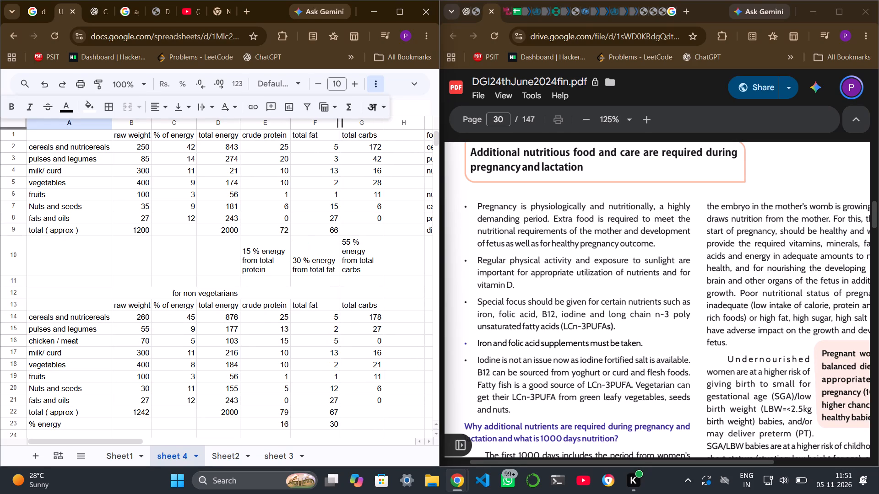
click(383, 125)
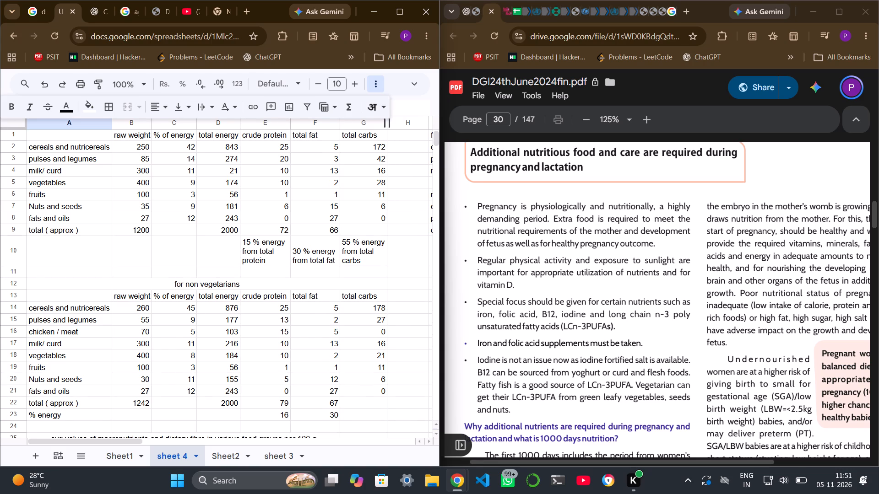
click(339, 127)
click(336, 127)
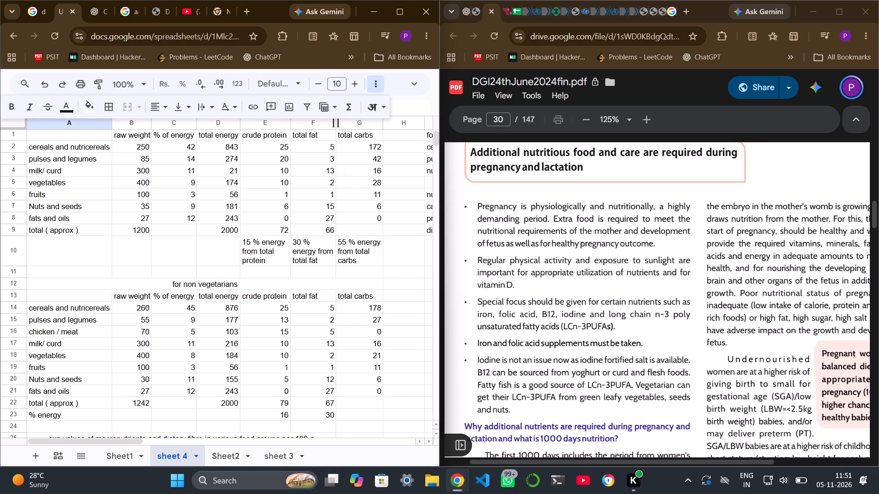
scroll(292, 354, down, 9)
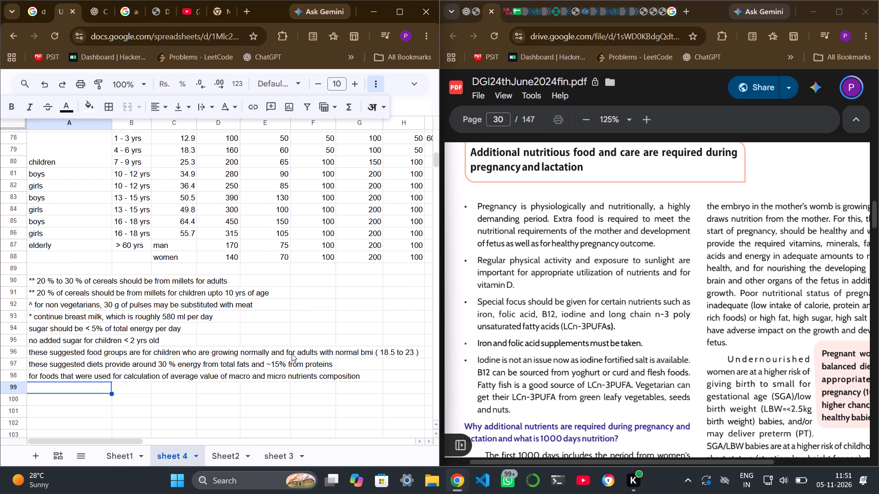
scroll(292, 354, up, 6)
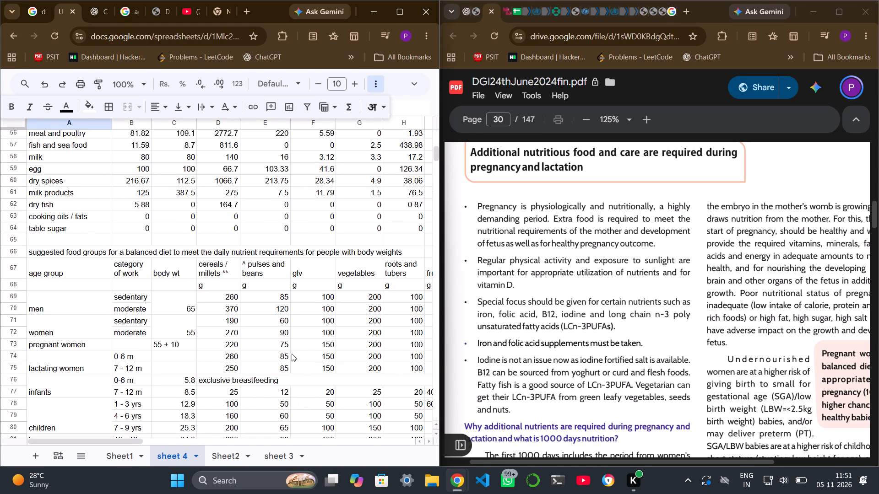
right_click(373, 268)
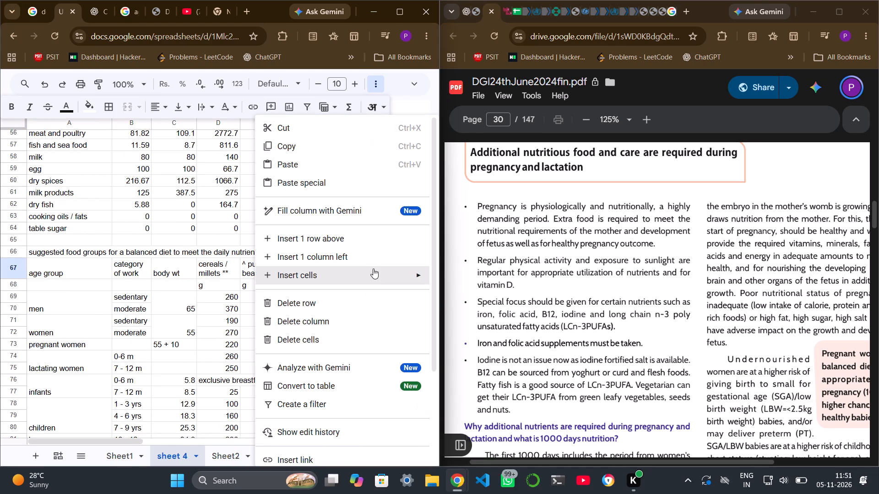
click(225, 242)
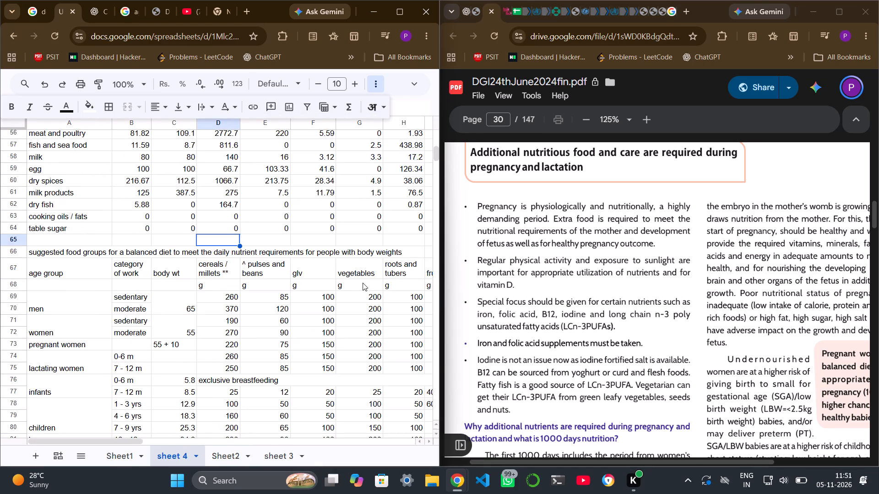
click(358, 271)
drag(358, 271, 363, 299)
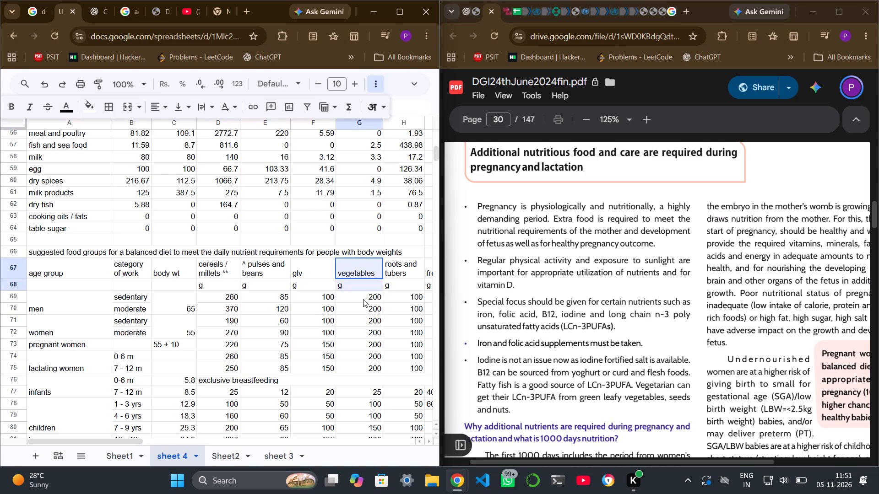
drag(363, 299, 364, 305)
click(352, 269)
Review the transcribed nutrient and food group tables in sheet 4, from the first row down to the notes below.
scroll(352, 269, up, 2)
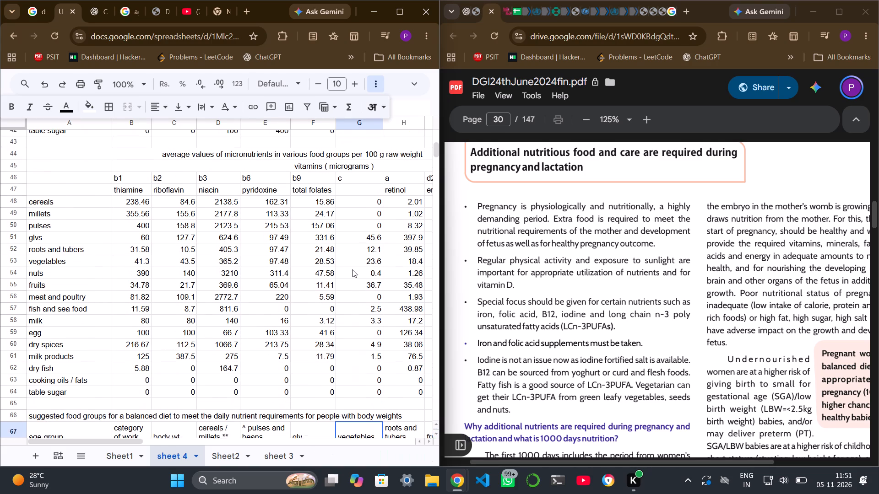
scroll(352, 269, up, 3)
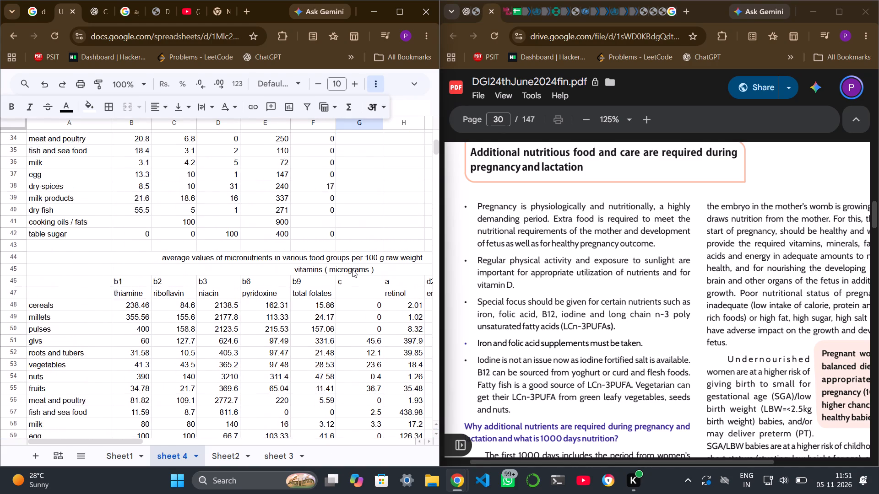
scroll(352, 269, up, 3)
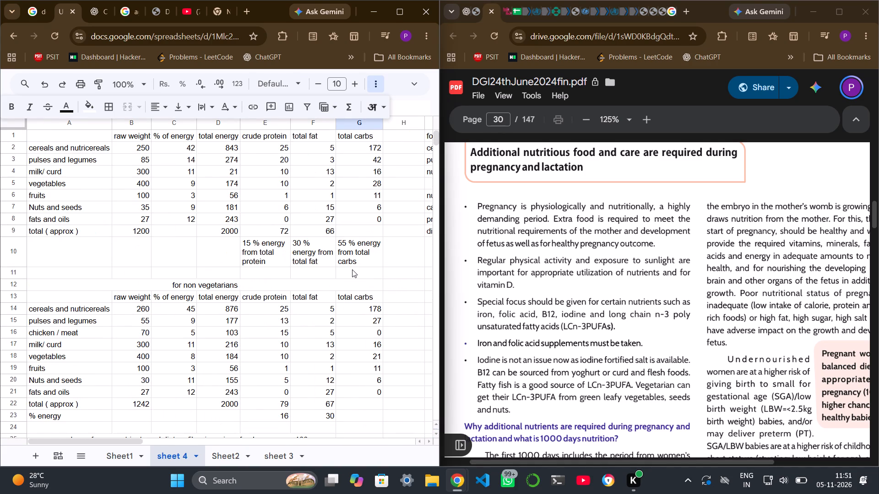
scroll(352, 269, down, 8)
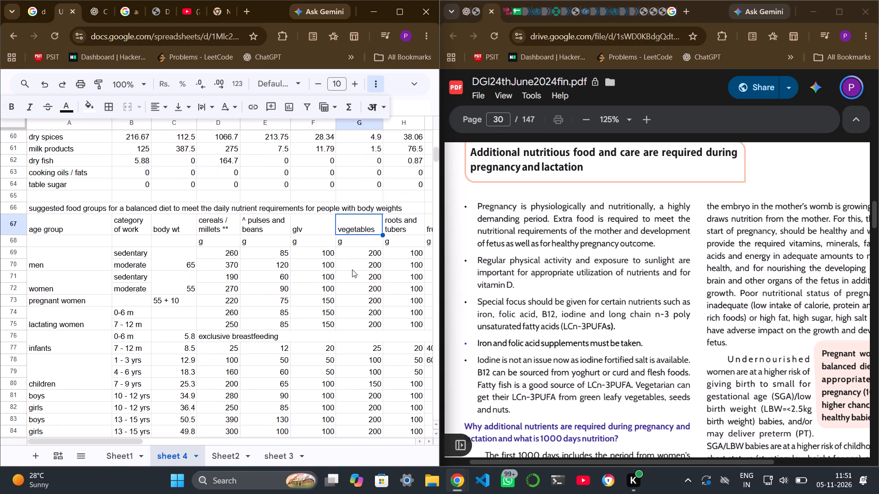
scroll(352, 269, down, 1)
scroll(318, 225, down, 6)
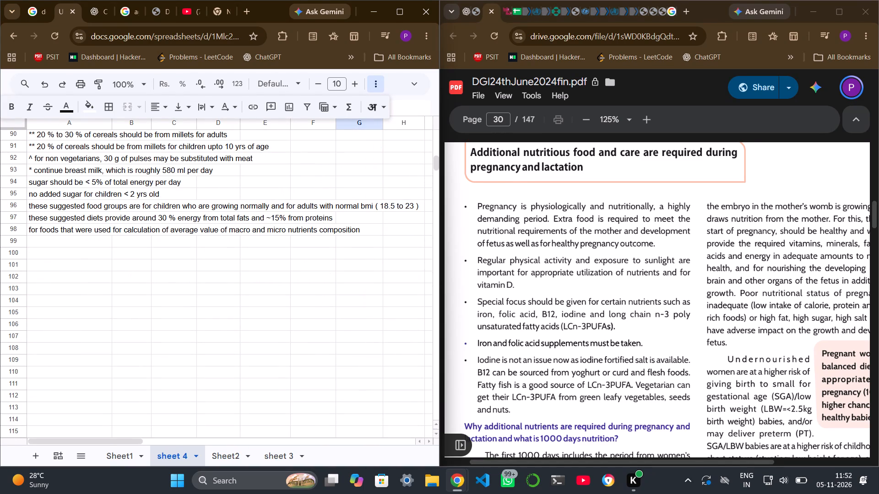
Read the pregnancy nutrition points and the 1000 days nutrition section on PDF page 30.
scroll(638, 285, down, 1)
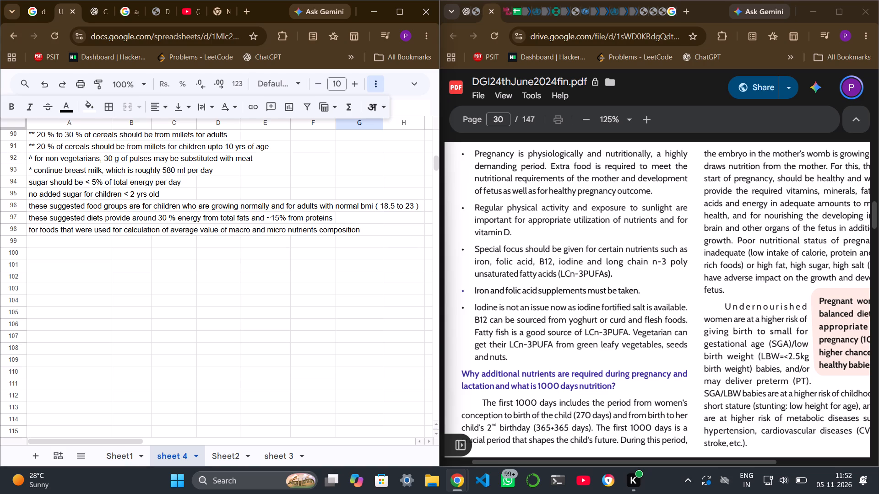
scroll(559, 269, down, 1)
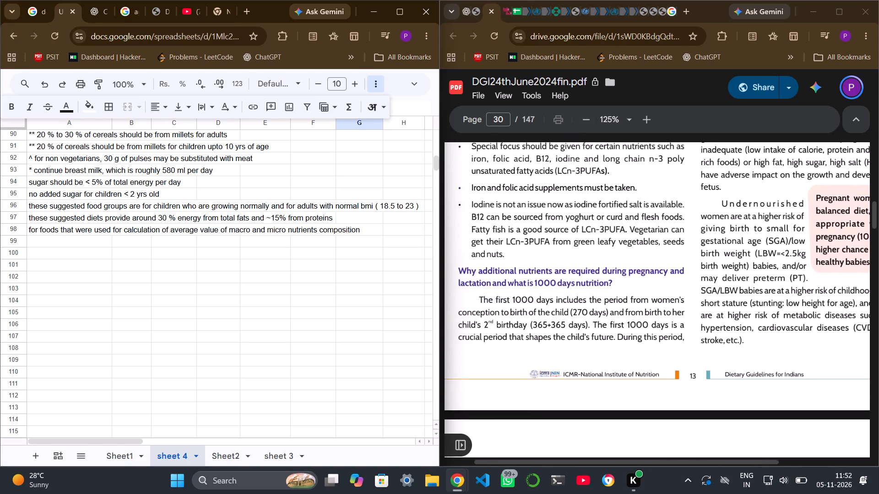
scroll(559, 269, down, 2)
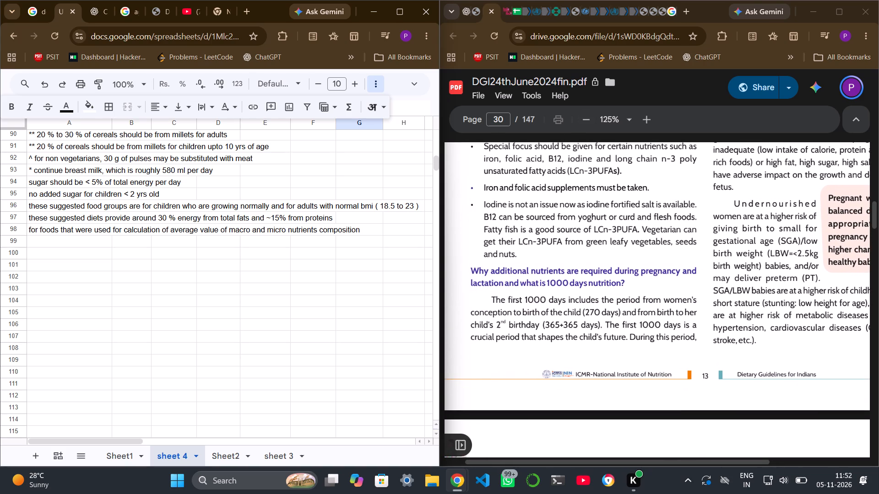
scroll(559, 269, down, 1)
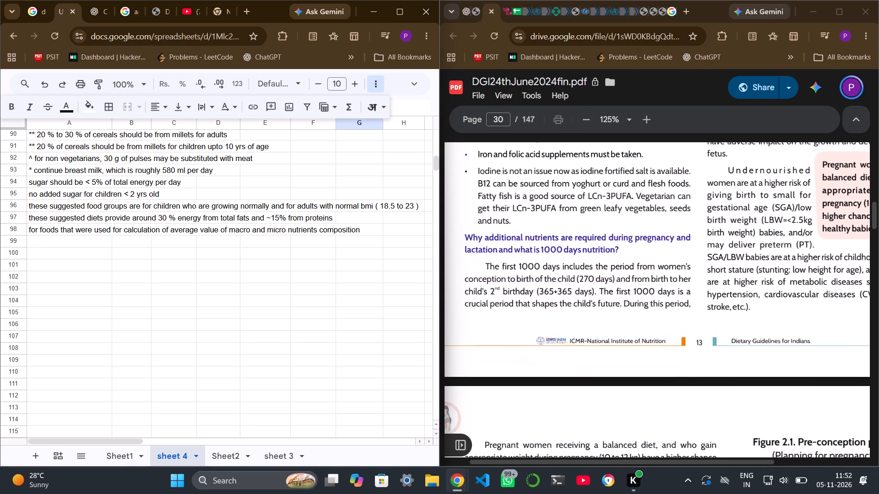
scroll(559, 269, down, 5)
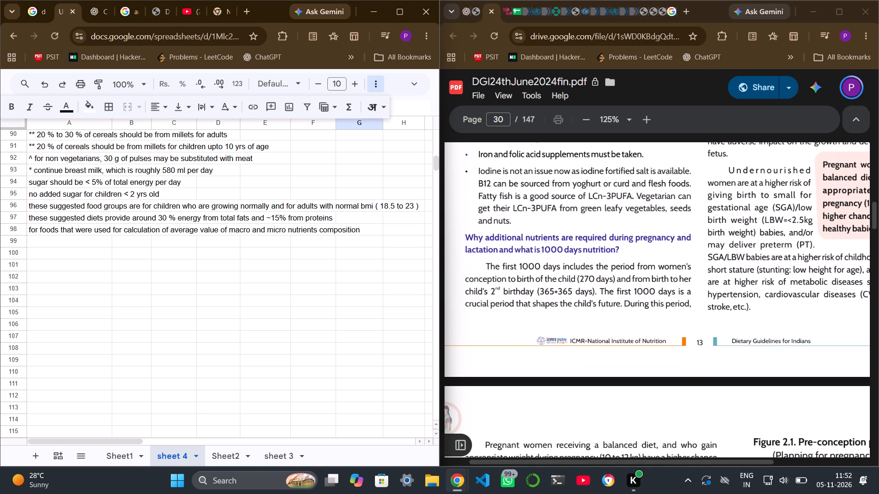
scroll(559, 269, down, 1)
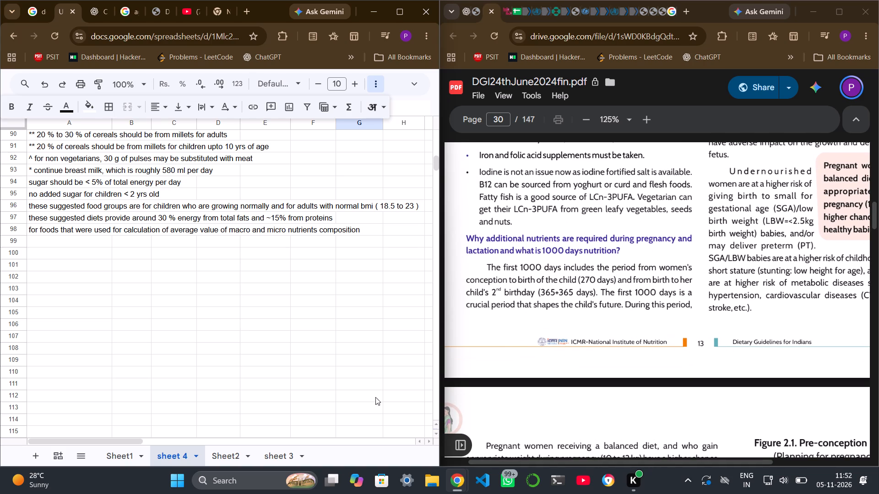
Review the nutrient table in Sheet1 from Vitamin A down to carbohydrates, and select the Vitamin B12 food sources in C32.
click(119, 454)
drag(119, 454, 126, 283)
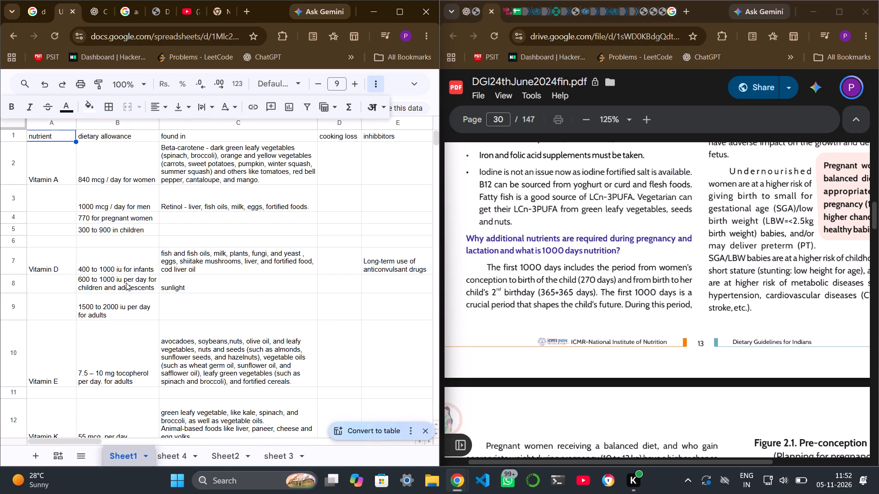
drag(126, 283, 114, 295)
scroll(125, 345, down, 3)
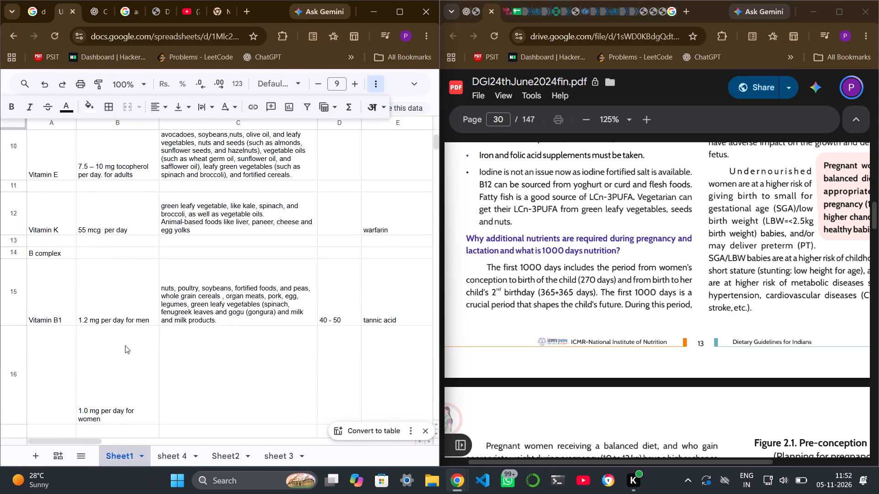
scroll(125, 345, down, 7)
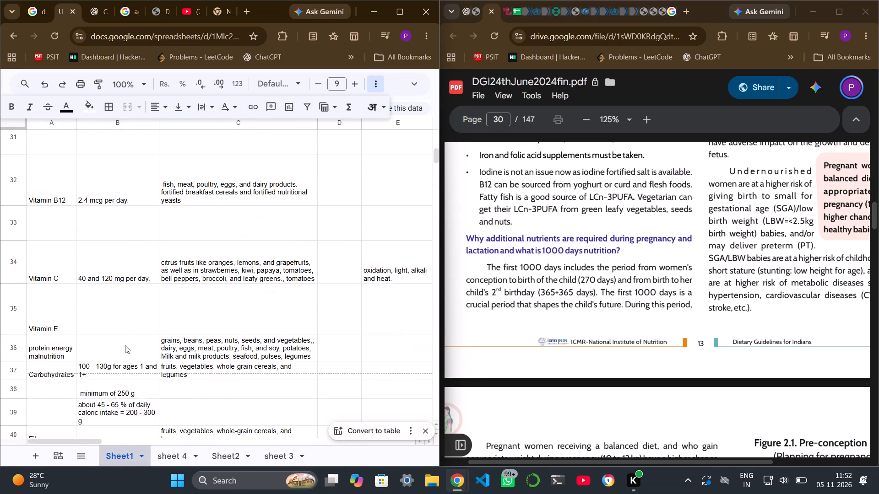
scroll(125, 345, down, 2)
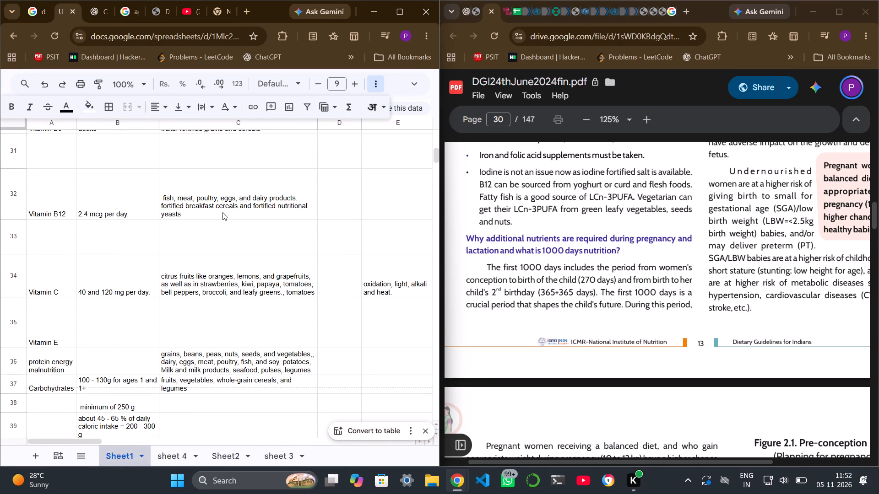
click(218, 211)
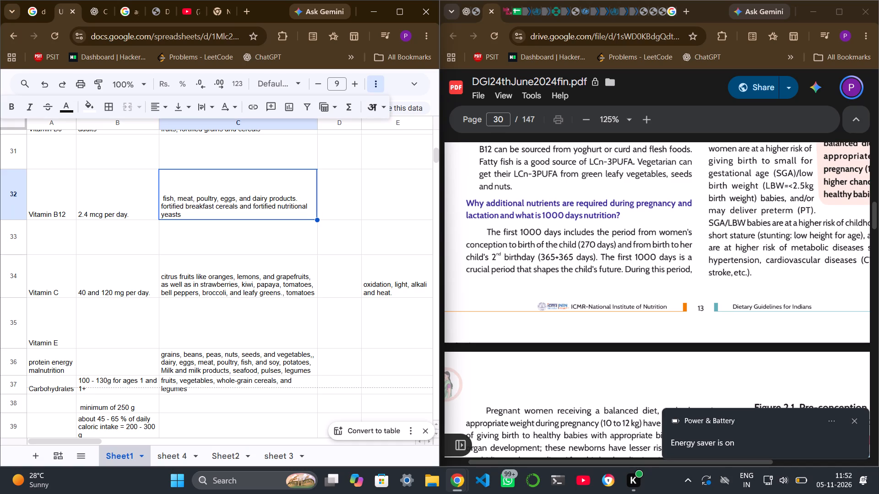
Read the second column of PDF page 30 on the mother's nutrition and undernourished women.
scroll(573, 247, up, 4)
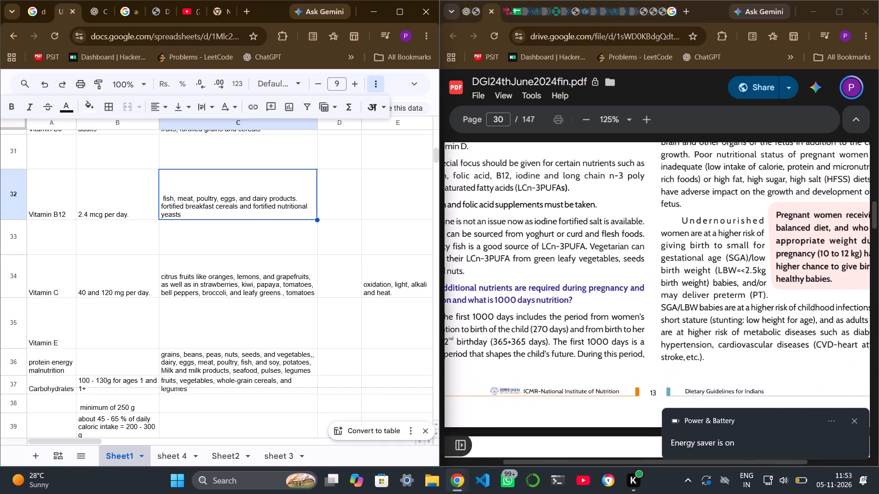
scroll(573, 247, up, 2)
scroll(573, 247, down, 5)
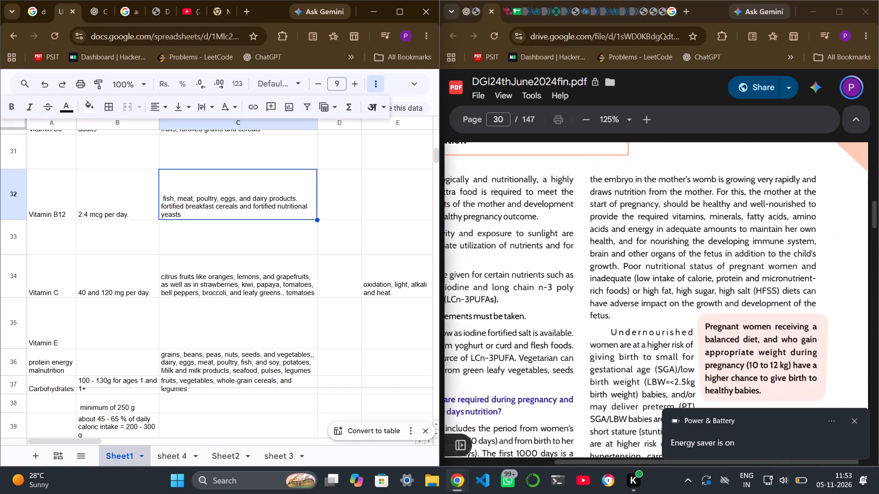
Read the rest of the passage on undernourished women and SGA/LBW babies on PDF page 30.
scroll(573, 247, down, 1)
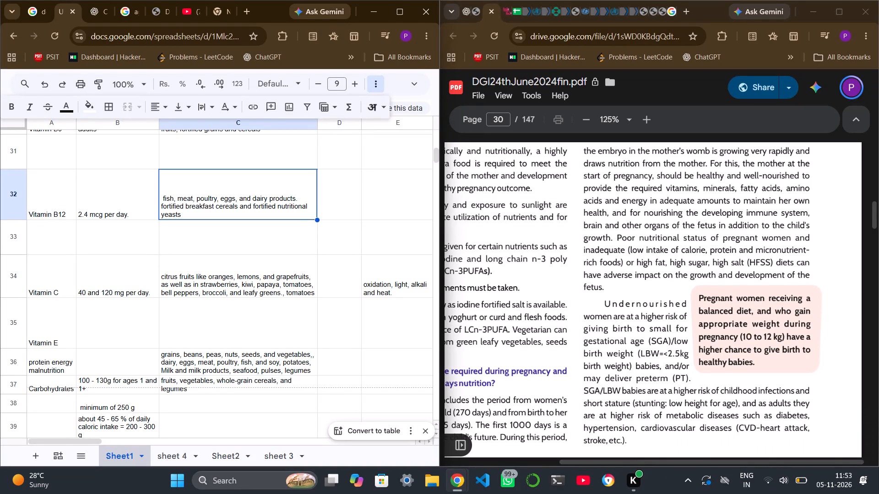
key(Right)
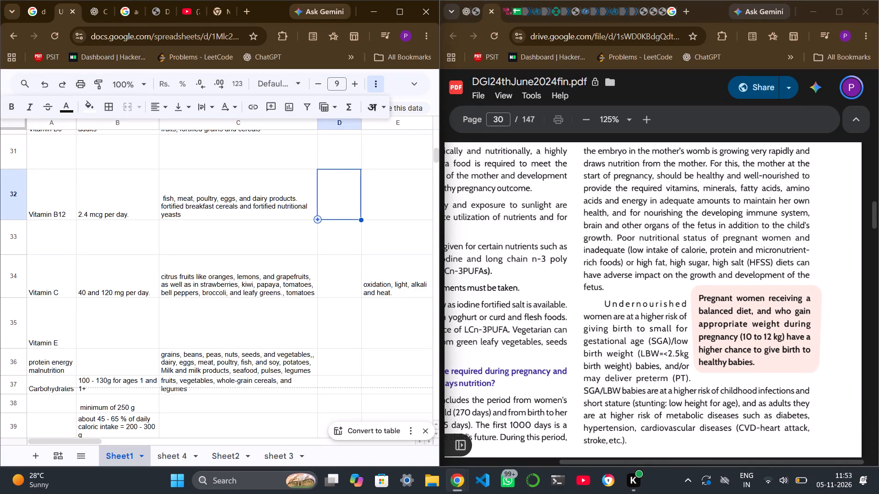